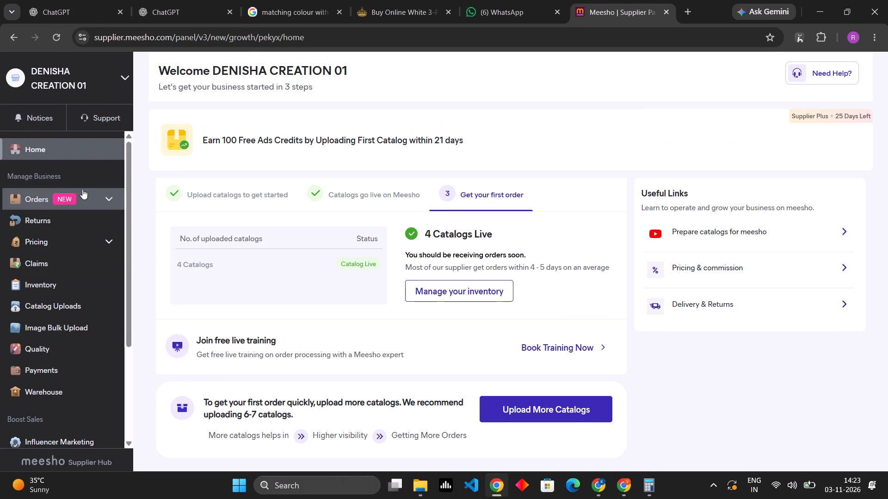
Check the On Hold and Ready to Ship order lists.
left_click(77, 199)
left_click(77, 199)
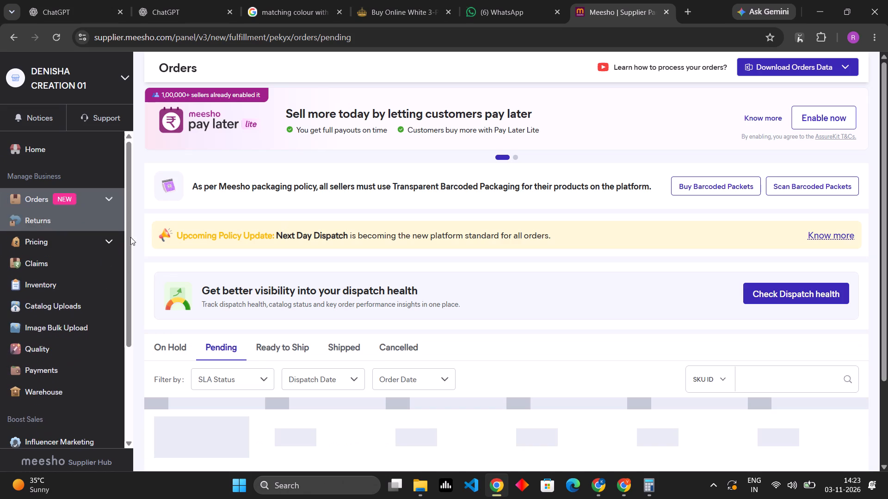
left_click(186, 357)
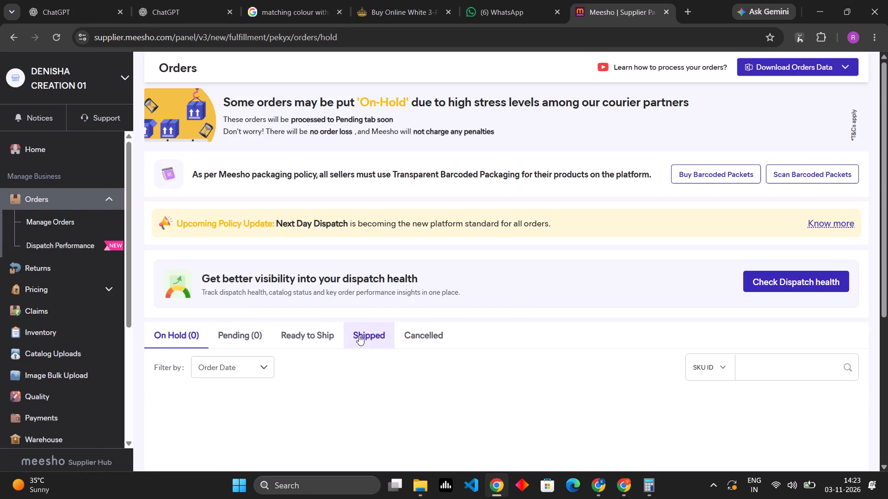
left_click(359, 335)
left_click(321, 355)
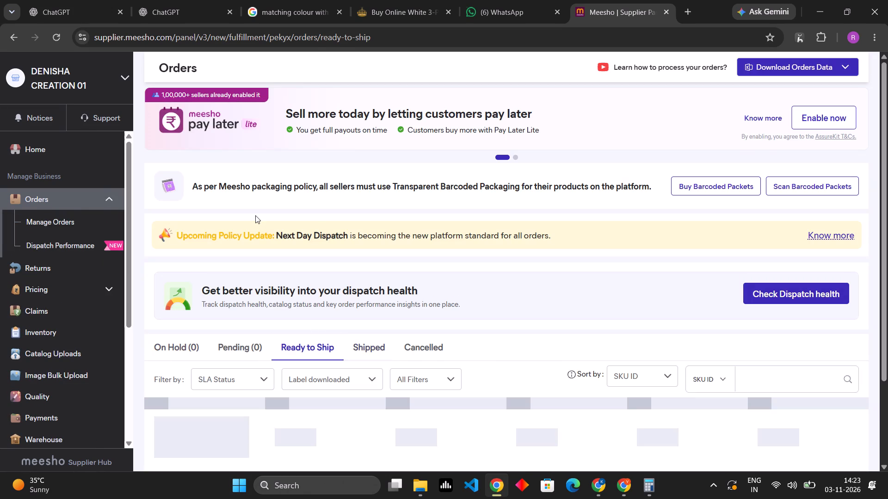
scroll(255, 215, "down", 4)
View the returns overview and the claims page.
left_click(91, 261)
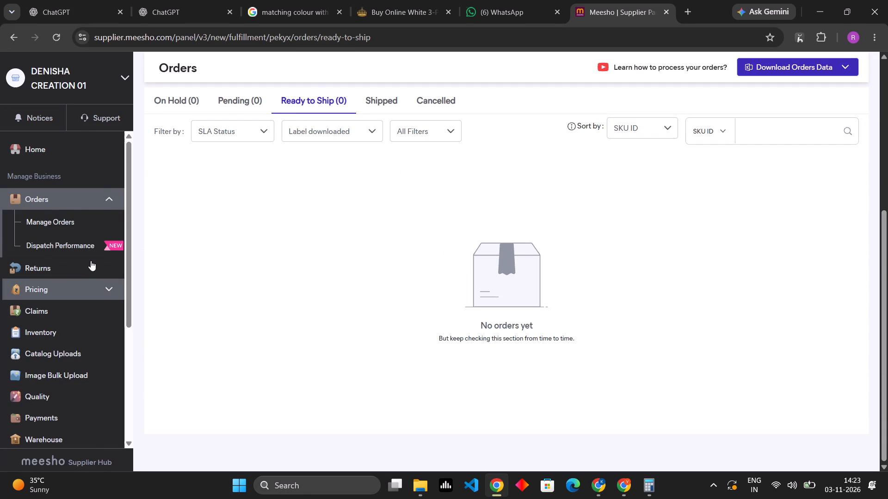
left_click(91, 261)
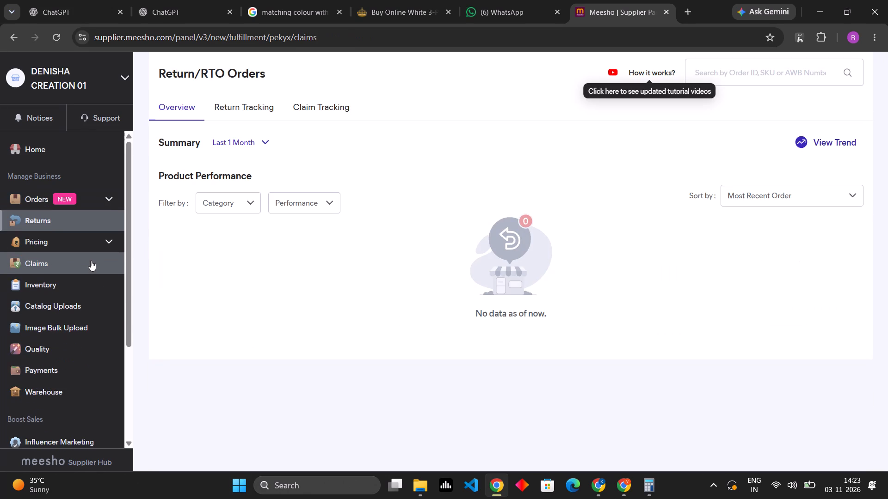
Look through the active inventory and view the product details of the size S item in catalog 610487751.
left_click(93, 292)
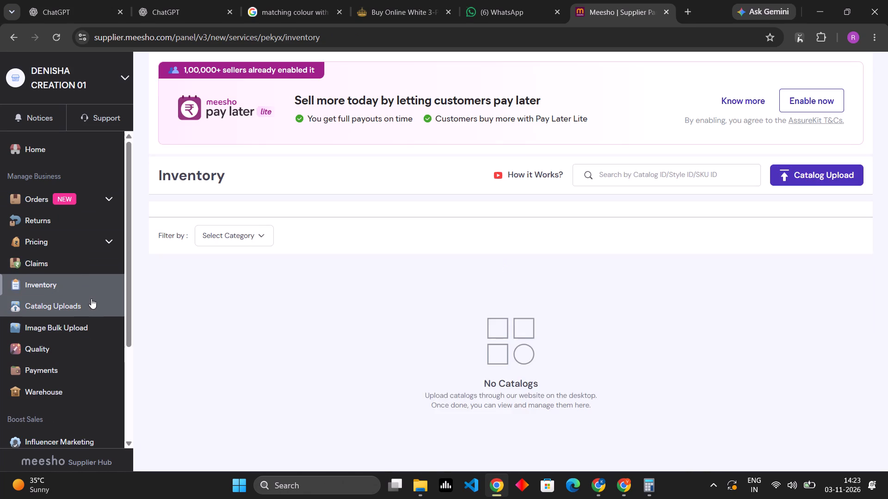
scroll(178, 274, "down", 2)
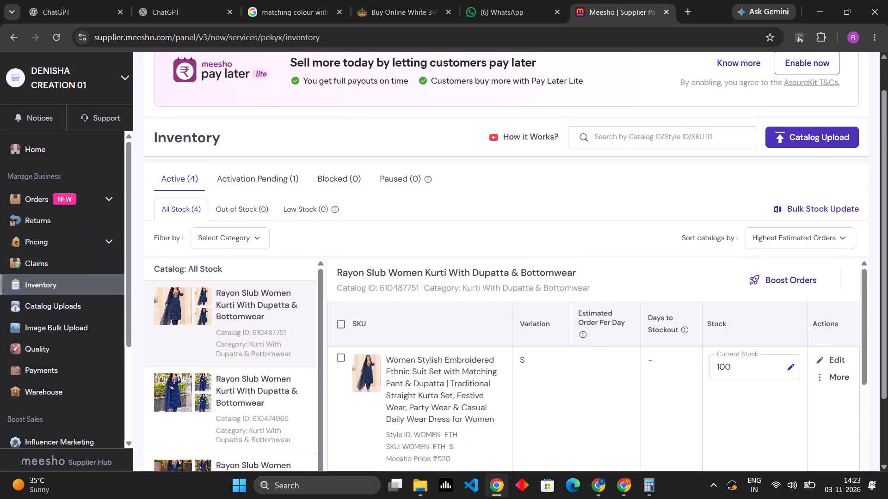
scroll(178, 274, "down", 5)
scroll(178, 274, "up", 3)
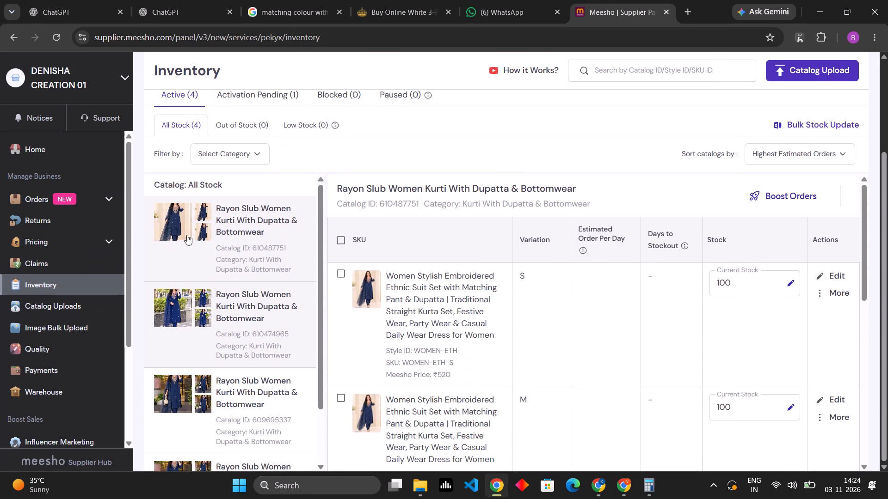
left_click(359, 286)
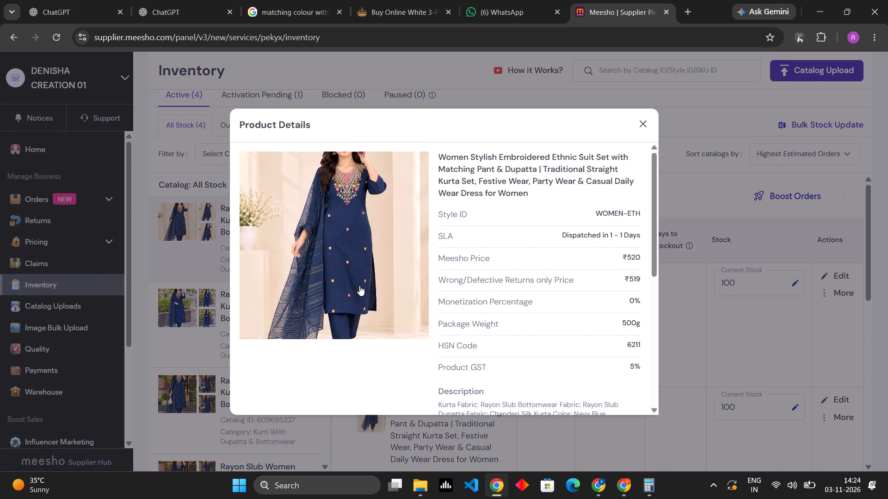
scroll(345, 284, "up", 2)
scroll(368, 242, "up", 1)
left_click(216, 273)
left_click(187, 313)
left_click(641, 128)
View the product details of the size S item in catalog 610474965, then close them.
left_click(181, 300)
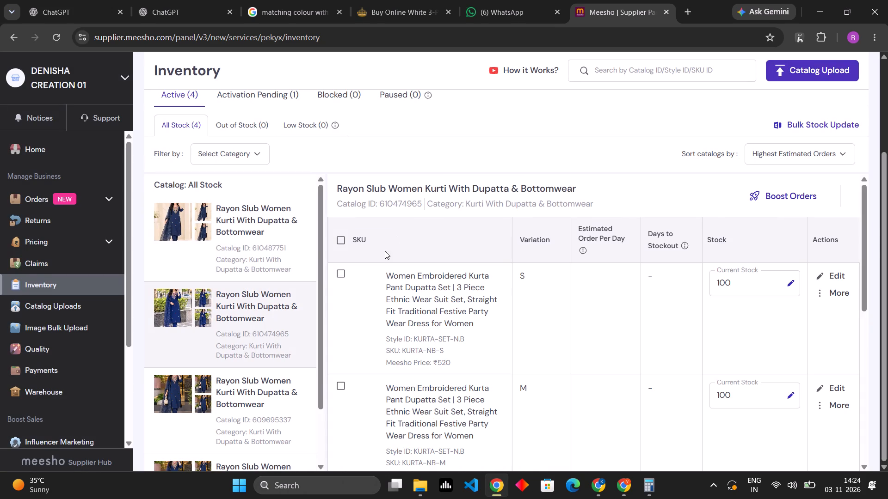
left_click(370, 280)
scroll(370, 280, "up", 2)
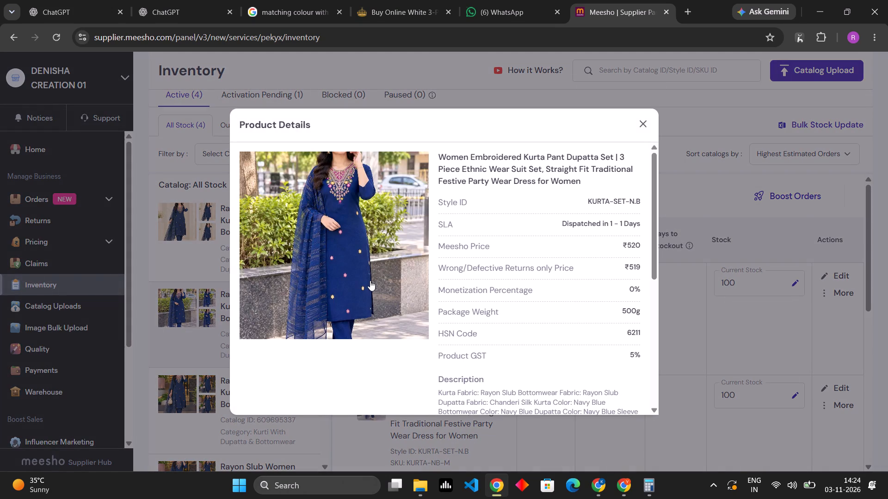
scroll(370, 280, "down", 1)
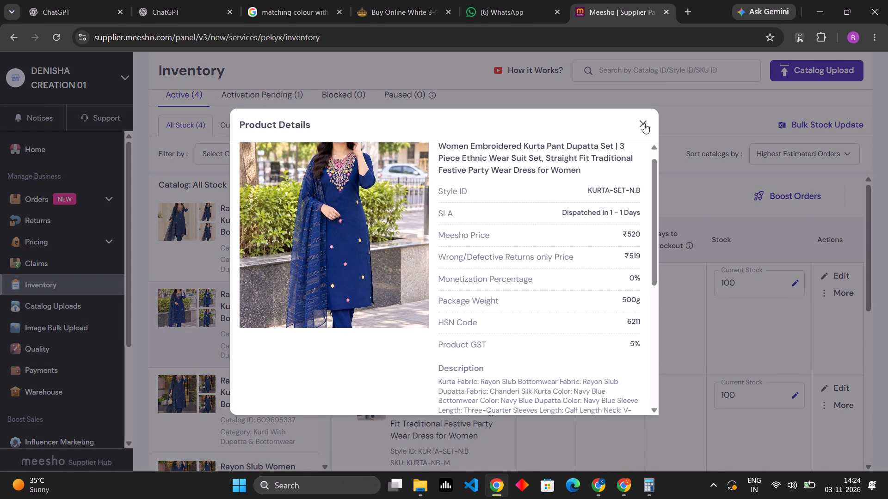
left_click(644, 123)
View the inventory catalogs that are pending activation.
left_click(250, 92)
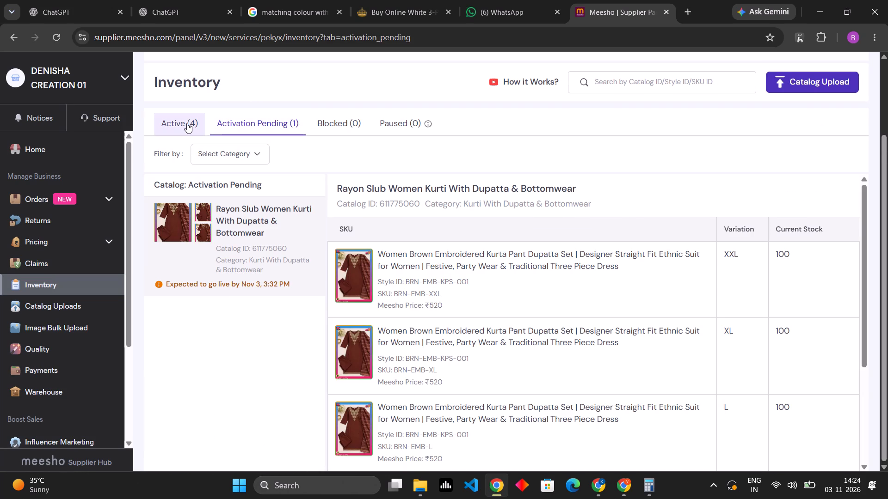
Return to the active catalogs and examine catalog 609695337, including its size S product details and size variants.
left_click(187, 123)
scroll(274, 121, "down", 3)
scroll(253, 251, "down", 5)
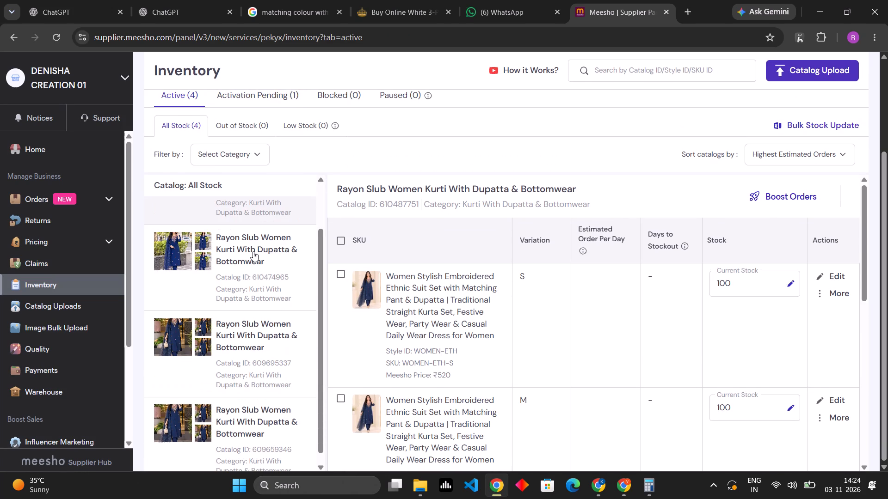
scroll(253, 251, "down", 3)
scroll(243, 363, "down", 3)
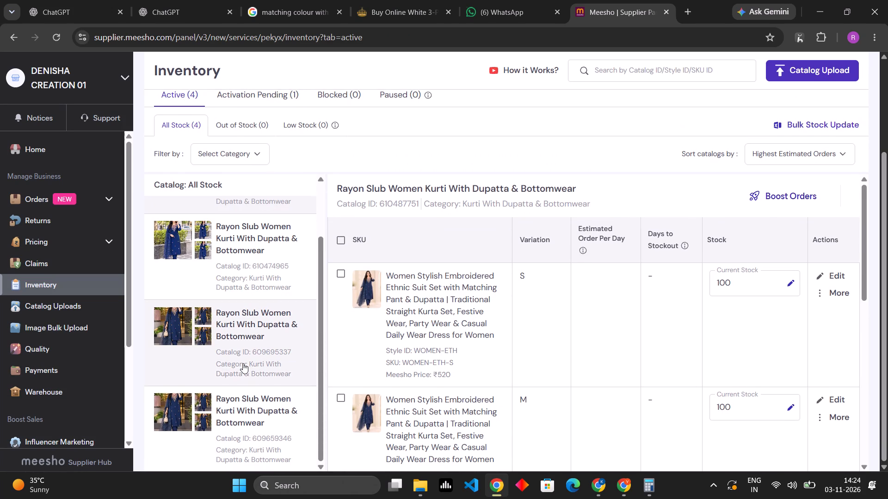
left_click(212, 359)
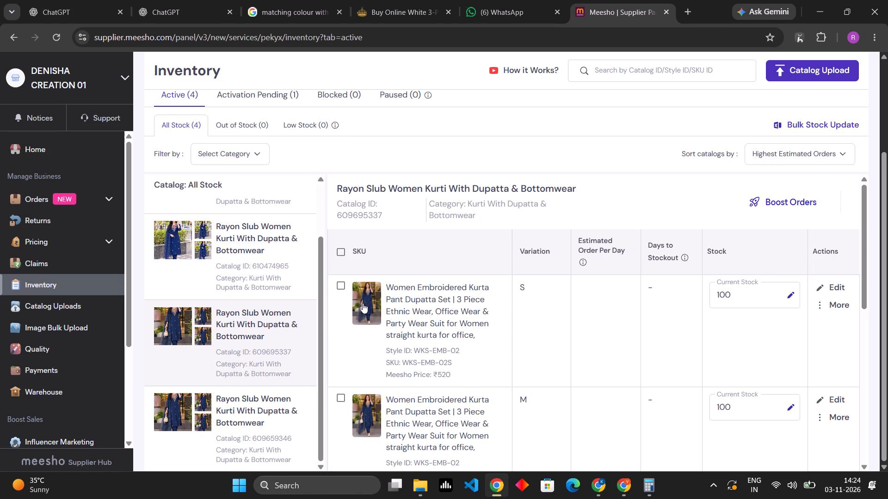
left_click(363, 303)
scroll(380, 291, "up", 3)
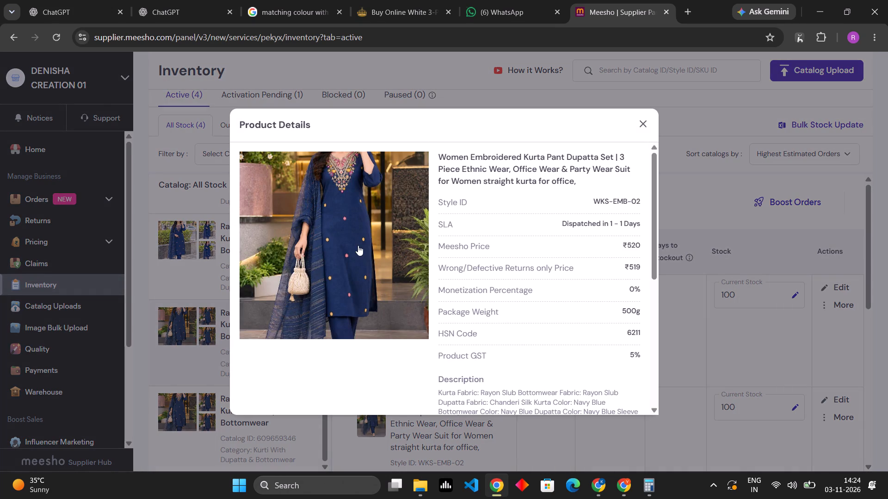
scroll(358, 245, "down", 2)
scroll(358, 245, "up", 9)
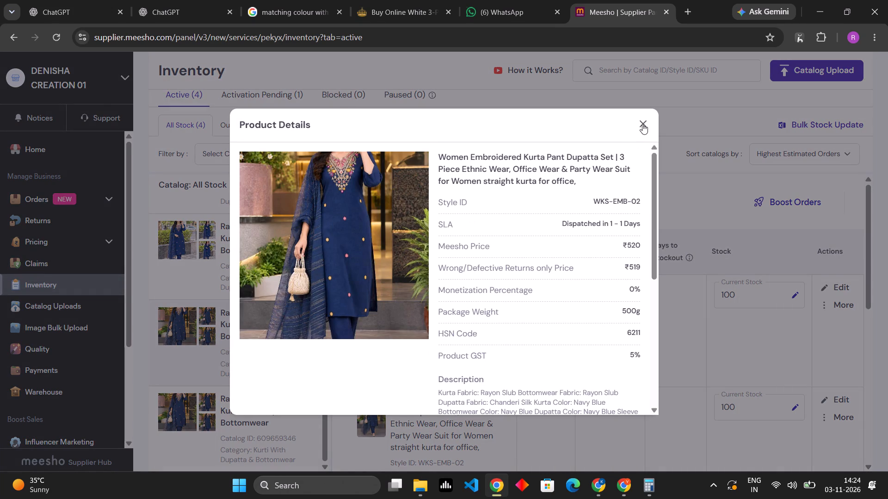
left_click(642, 124)
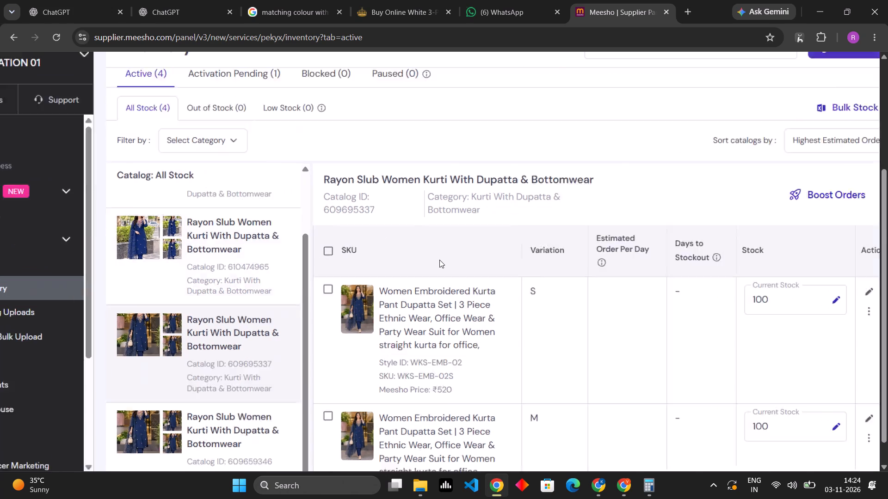
scroll(439, 260, "down", 4)
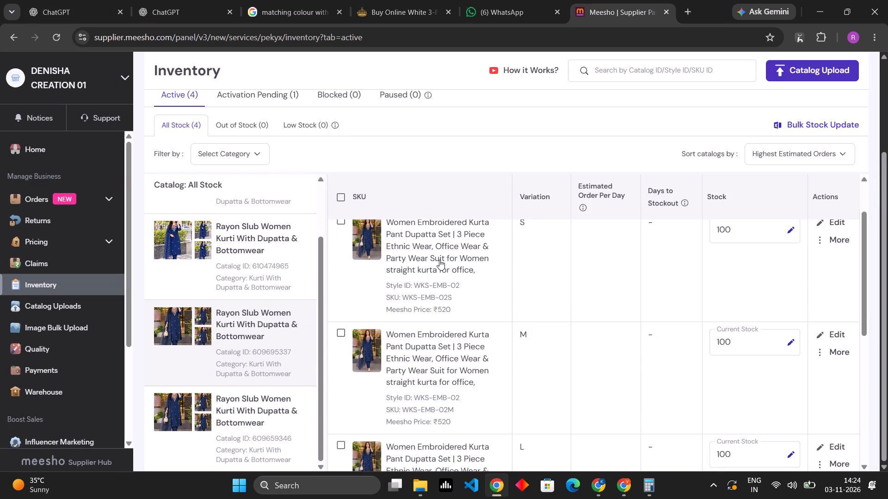
Show the single catalog uploads and review their quality-check statuses.
left_click(88, 314)
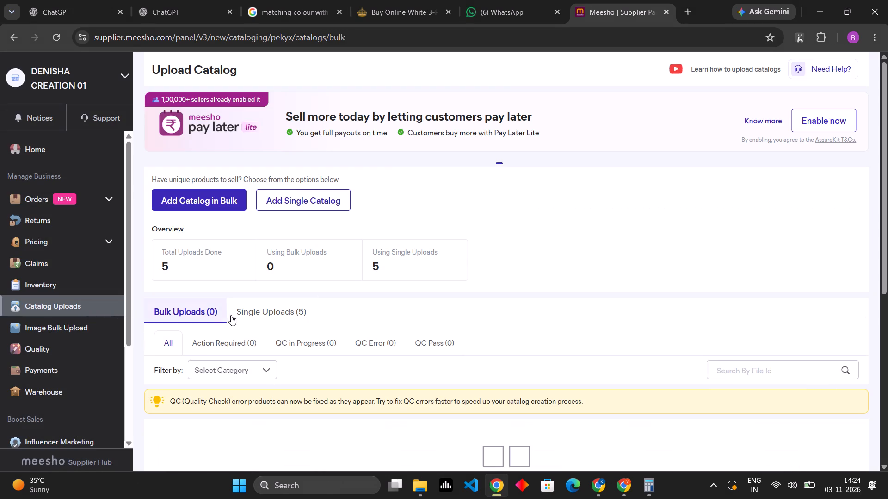
left_click(232, 315)
scroll(454, 267, "down", 4)
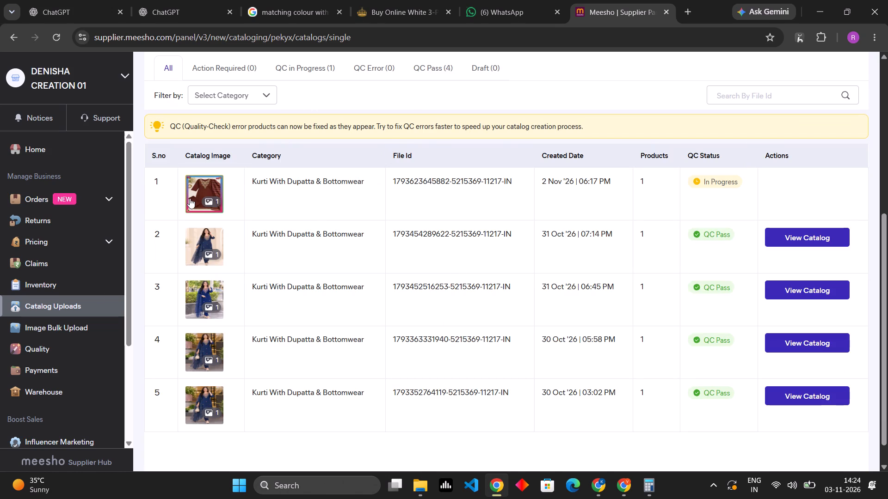
Look through the seller account's image bulk upload, product quality, payments and warehouse pages.
left_click(90, 331)
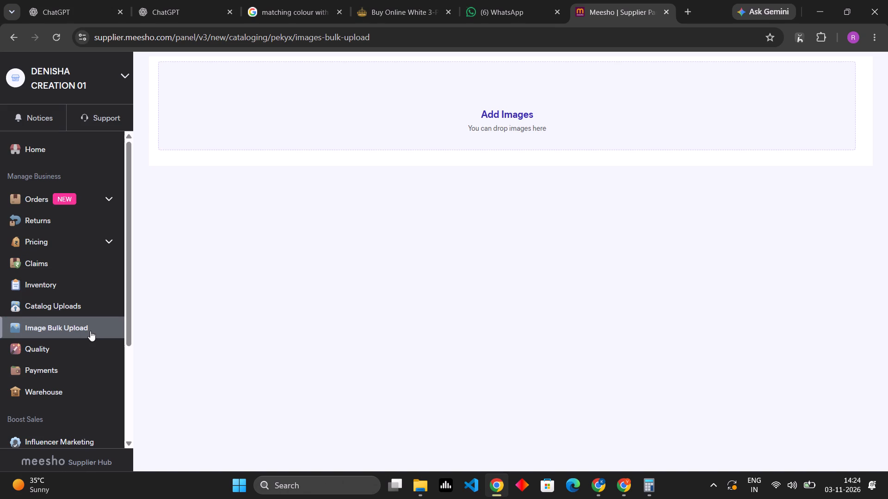
left_click(61, 349)
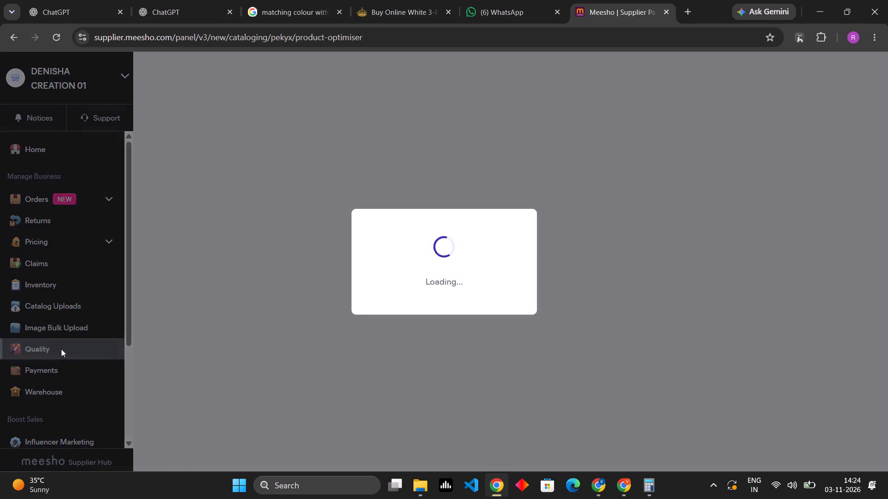
left_click(62, 358)
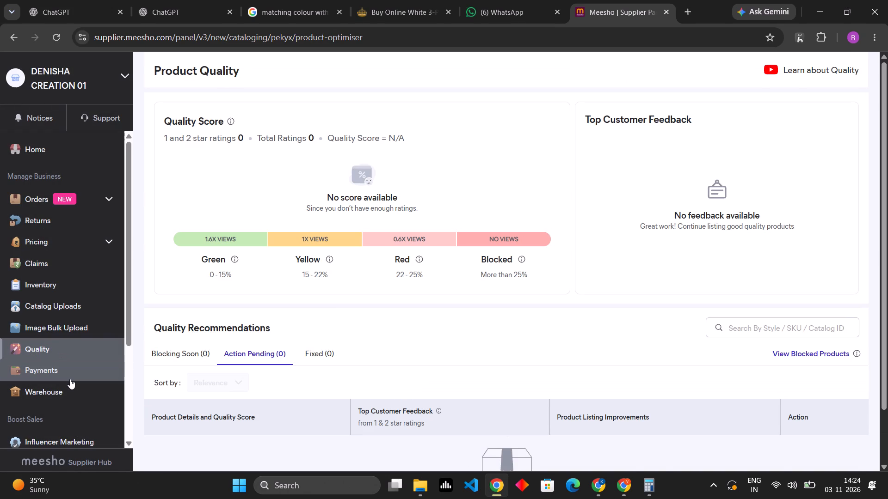
left_click(70, 379)
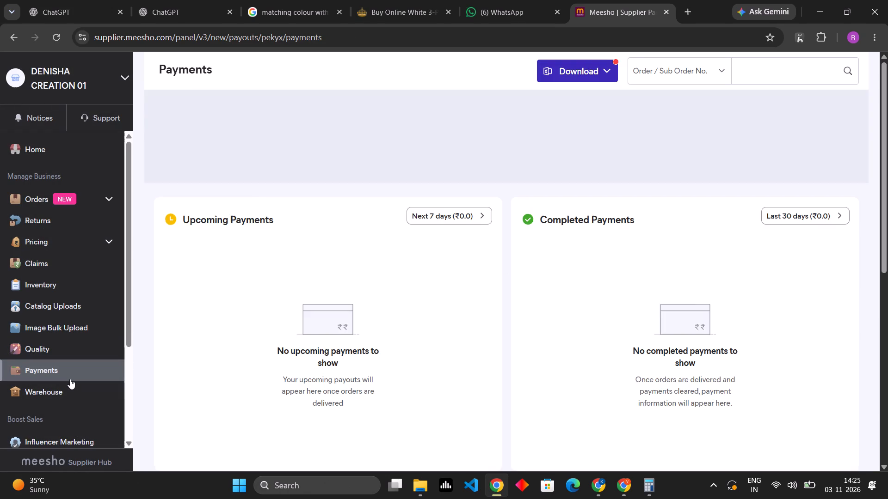
left_click(74, 386)
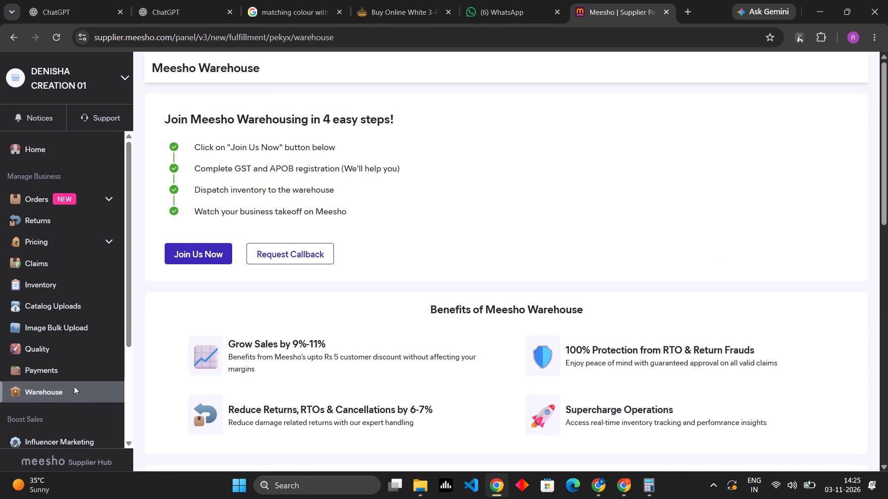
Check the home overview, the pending orders and the claims page, ending on the active catalogs in the inventory.
left_click(97, 157)
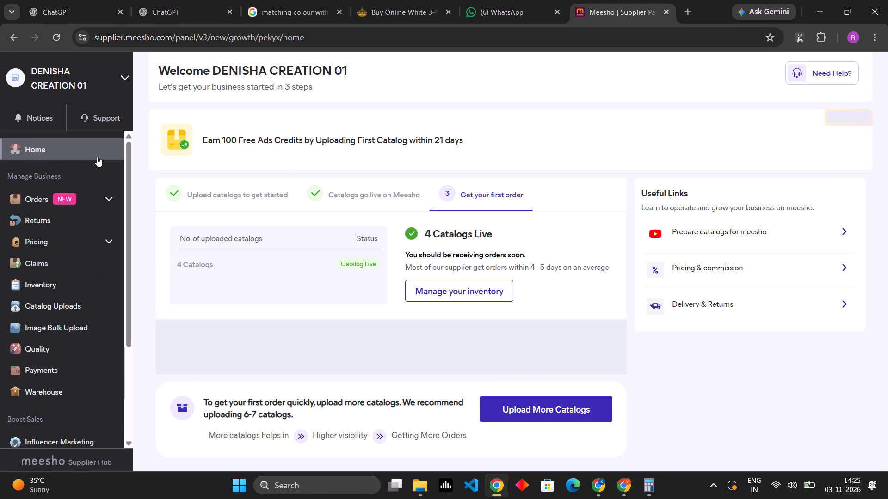
left_click(96, 205)
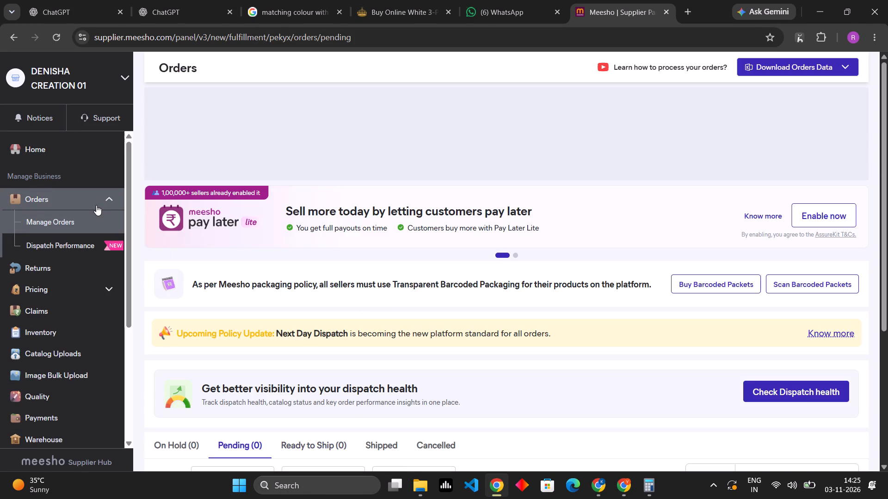
left_click(93, 266)
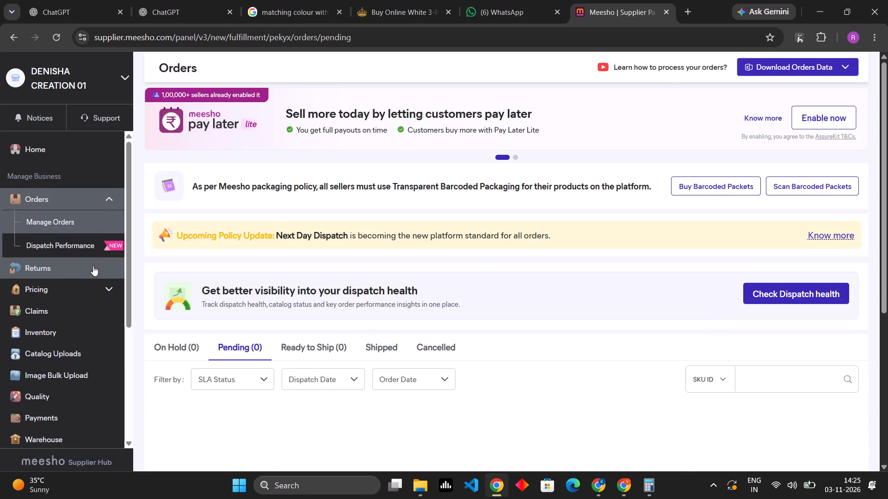
left_click(93, 266)
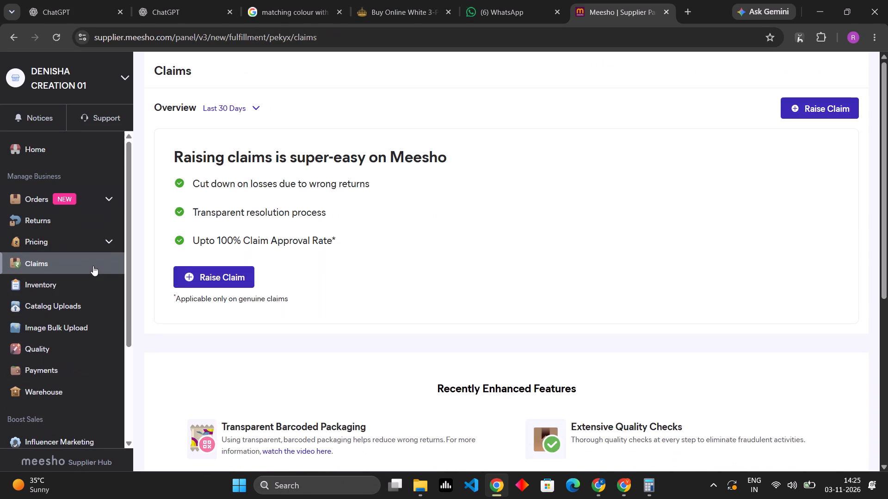
left_click(86, 284)
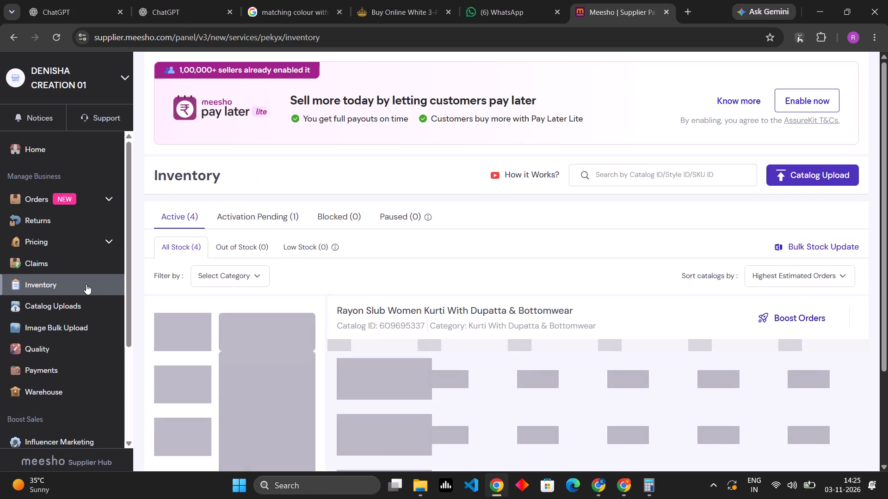
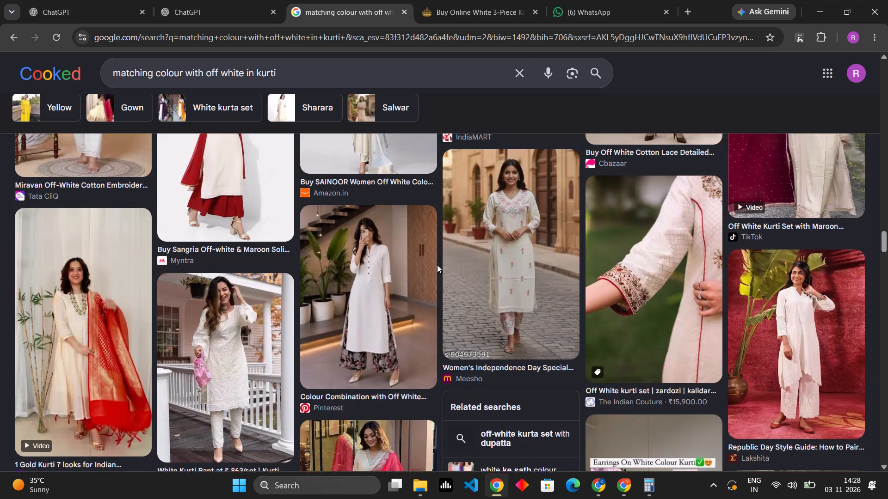
Browse the image results for colours that match an off-white kurti.
scroll(437, 265, "right", 1)
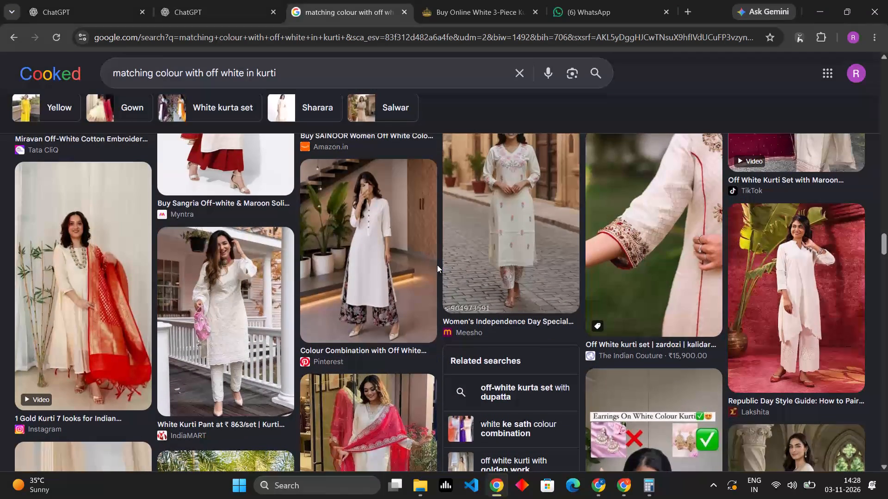
scroll(437, 265, "down", 3)
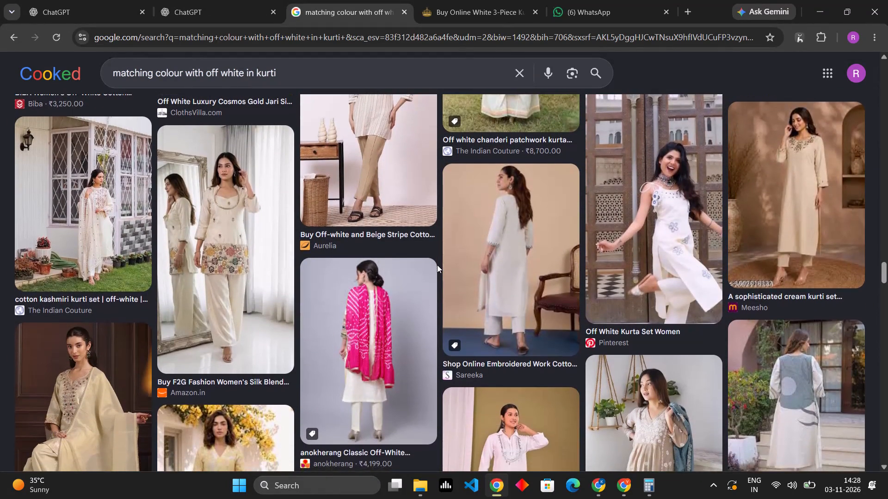
Browse the image results for "matching colour with off white in kurti" and examine the kurti colour combinations.
scroll(437, 265, "down", 4)
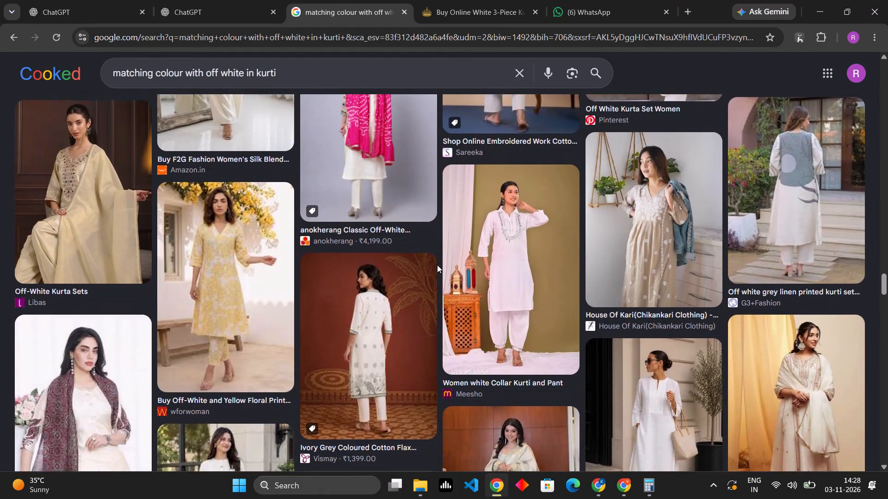
scroll(437, 265, "down", 9)
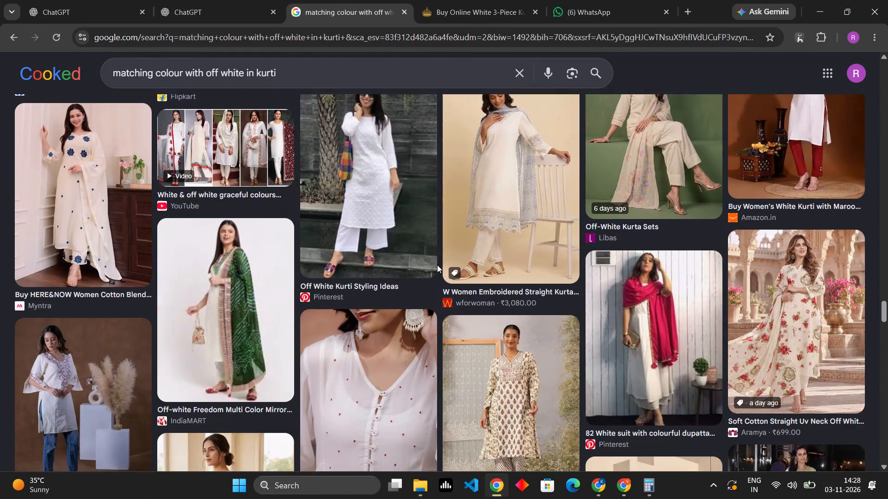
scroll(437, 265, "down", 5)
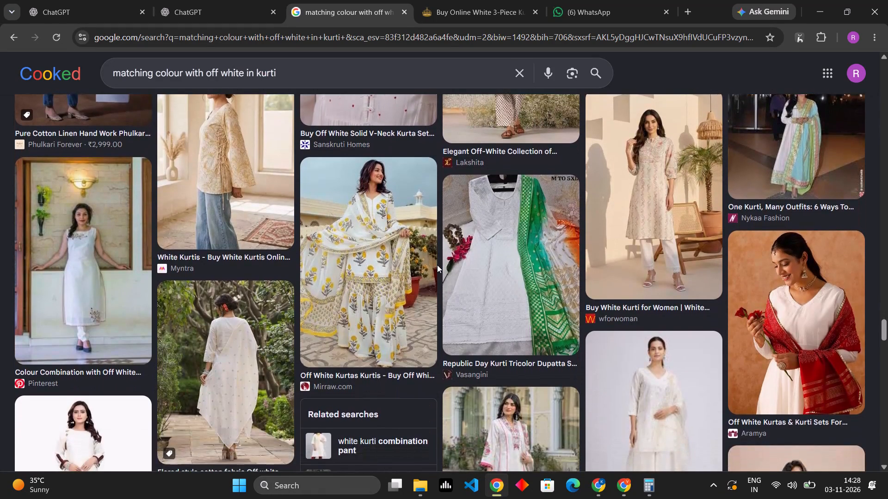
scroll(437, 265, "down", 11)
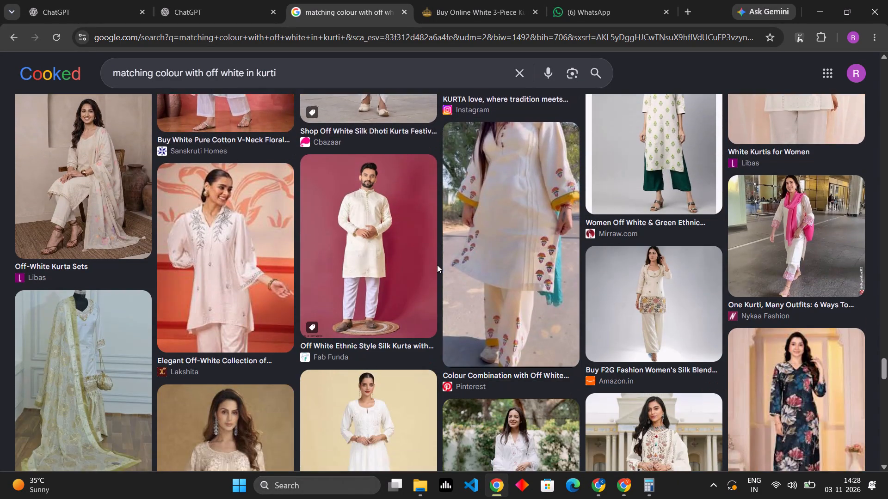
scroll(437, 265, "down", 6)
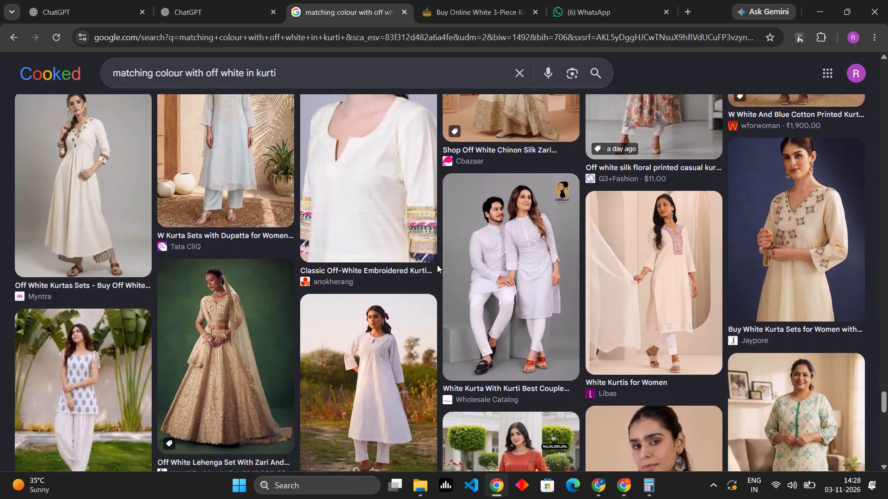
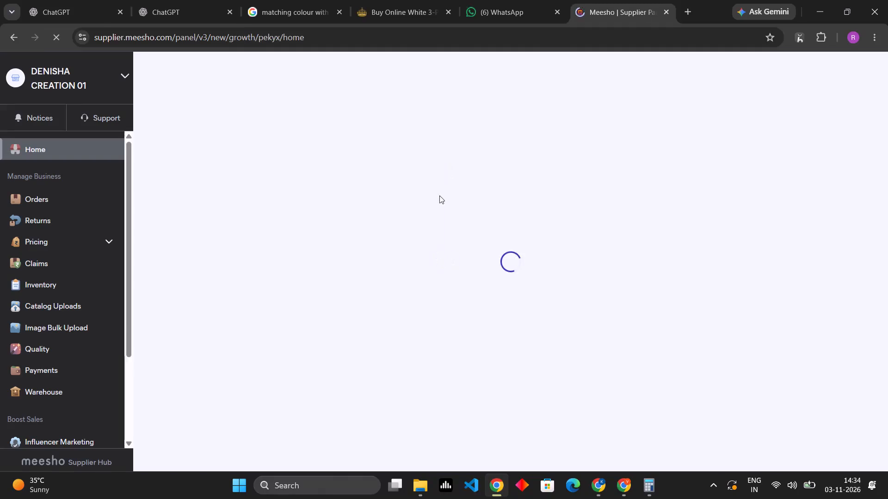
Open the account options of the supplier account in the Meesho Supplier Hub.
left_click(121, 76)
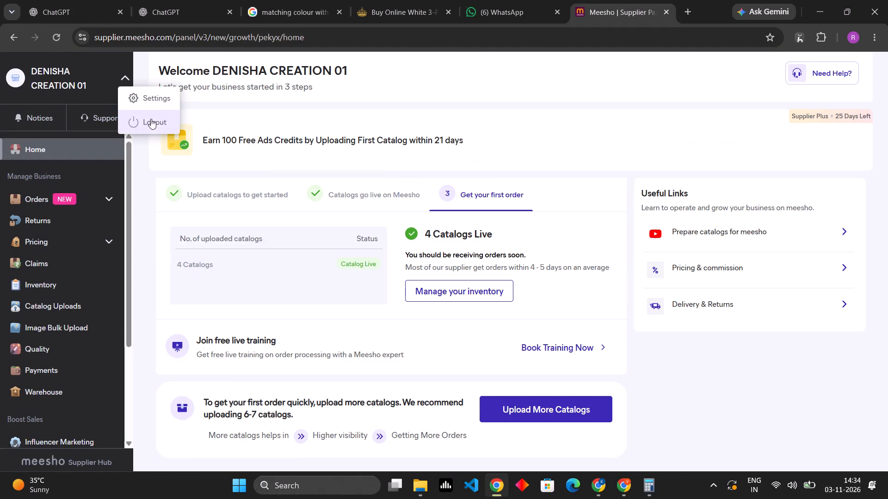
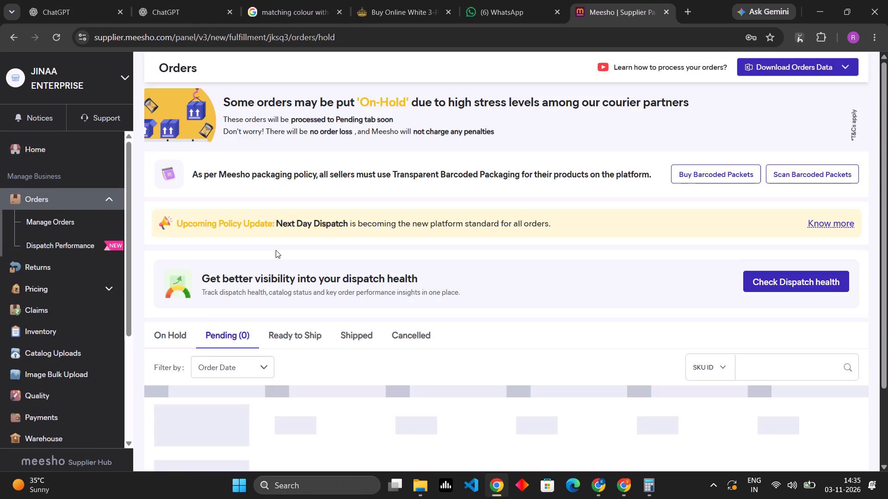
Show the Ready to Ship orders of the supplier account.
scroll(276, 250, "down", 1)
left_click(322, 252)
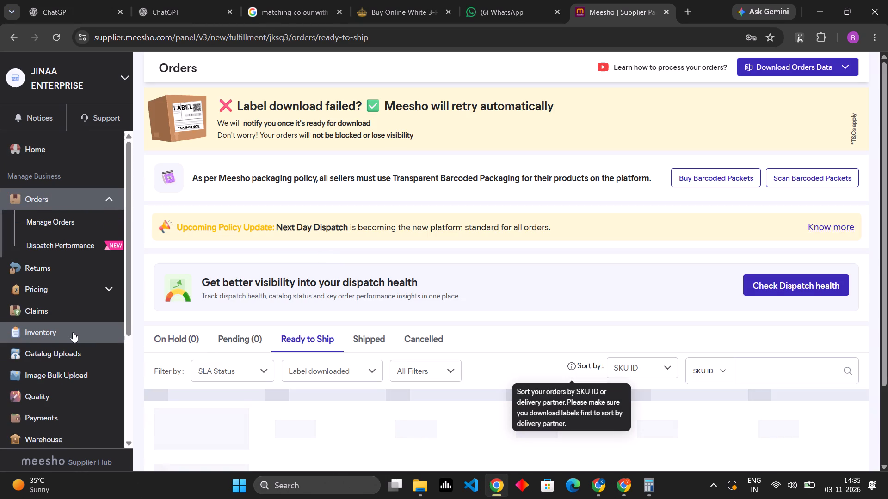
Open the supplier account's inventory page.
left_click(73, 332)
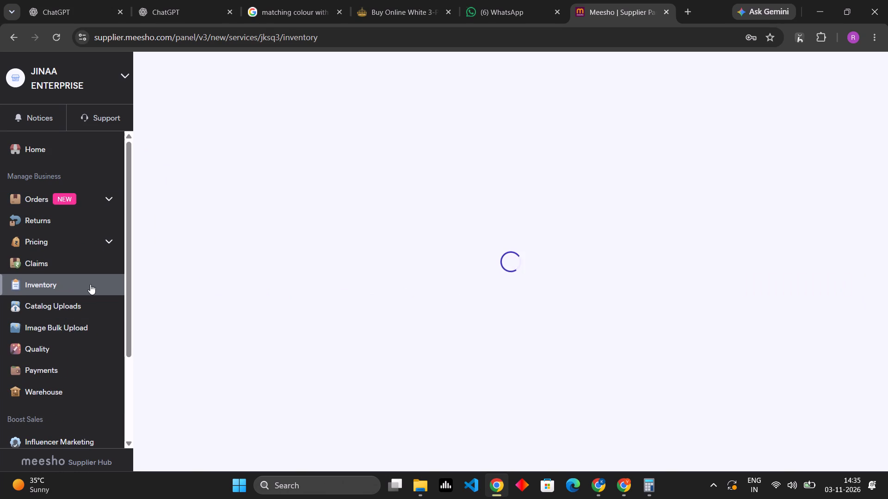
scroll(128, 257, "up", 1)
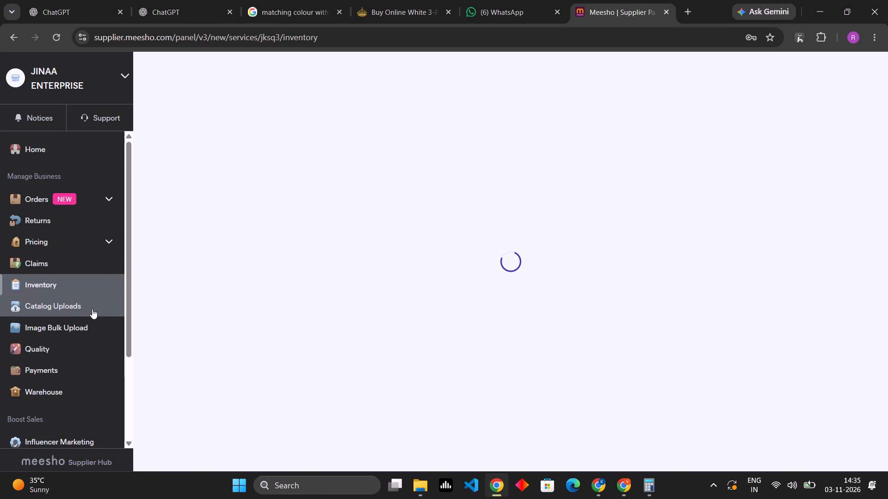
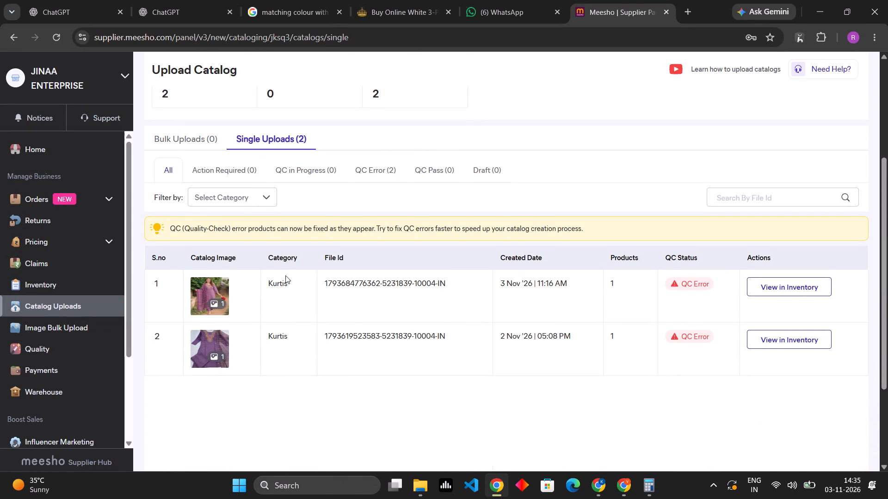
Open the product details of the kurti upload created 3 Nov '26 at 11:16 AM and show its description.
left_click(209, 283)
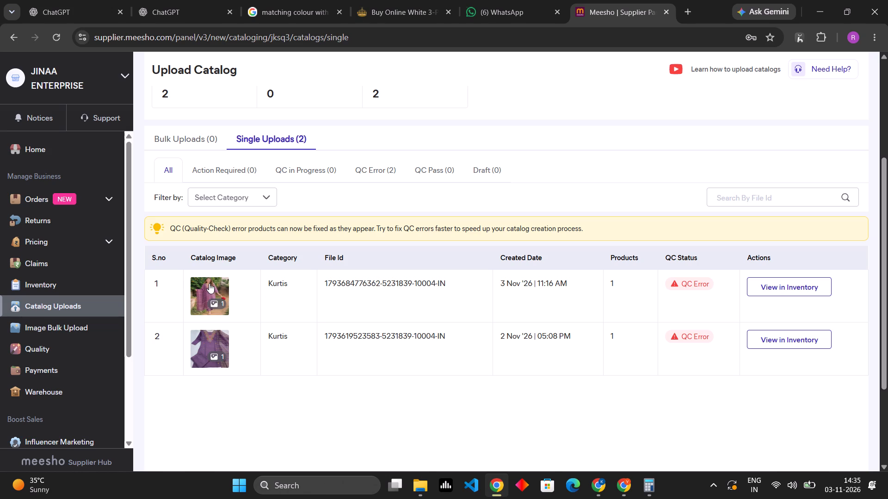
left_click(347, 95)
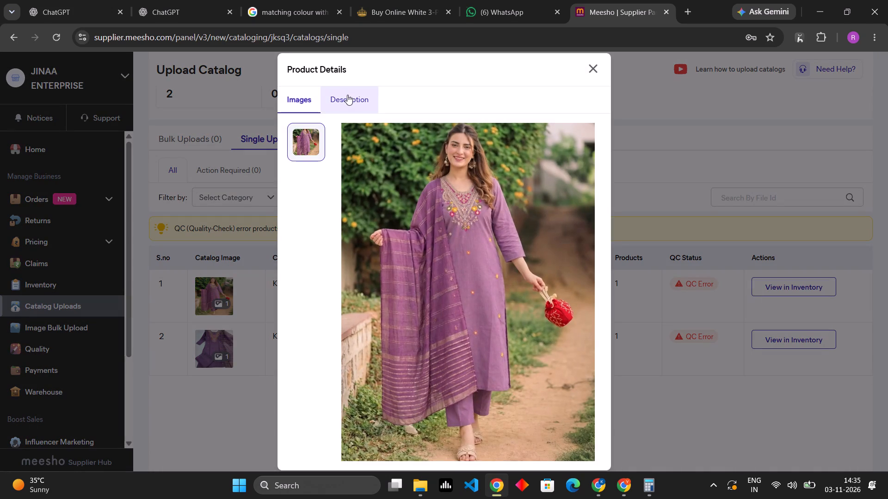
Review the description details of the first Kurtis catalog upload, then close its product details.
scroll(461, 274, "down", 5)
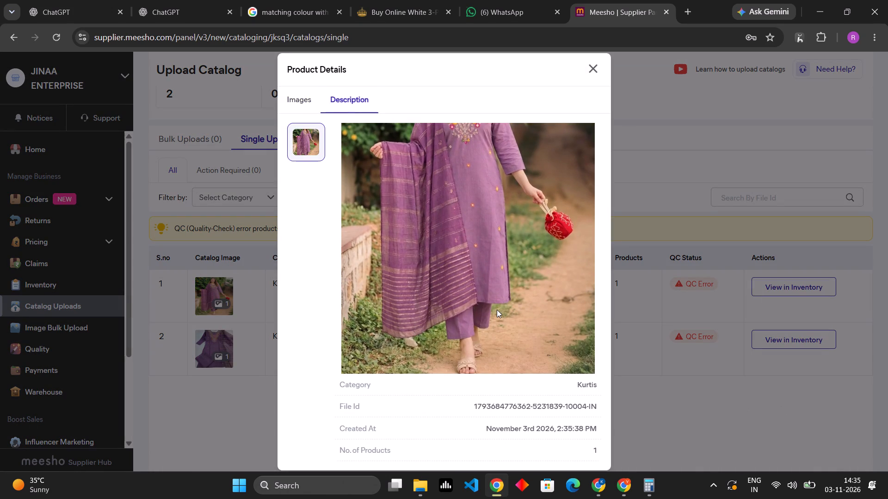
scroll(497, 310, "up", 1)
scroll(497, 310, "down", 1)
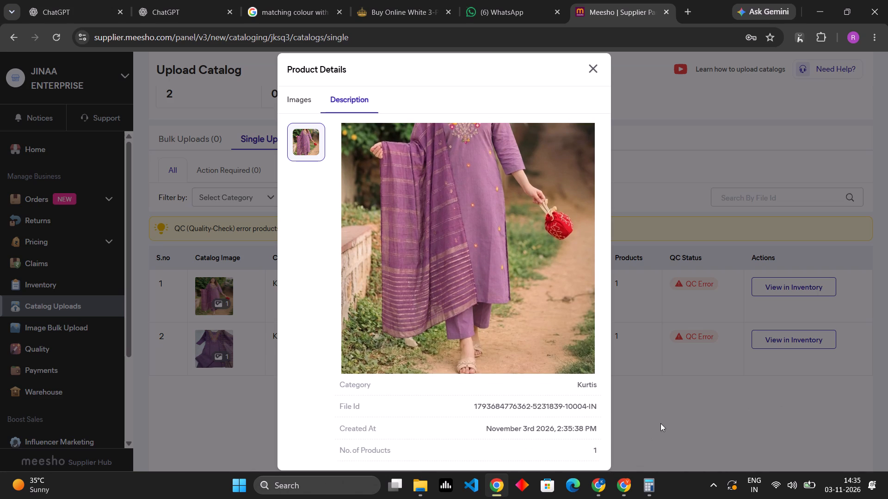
left_click(660, 423)
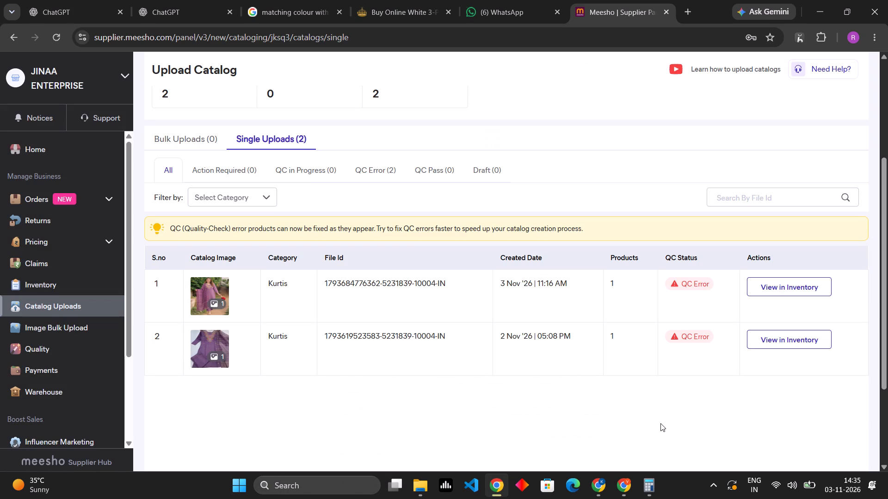
Capture a screen snip of the upper Upload Catalog page, from the supplier account name down to the category filter row.
key("Print")
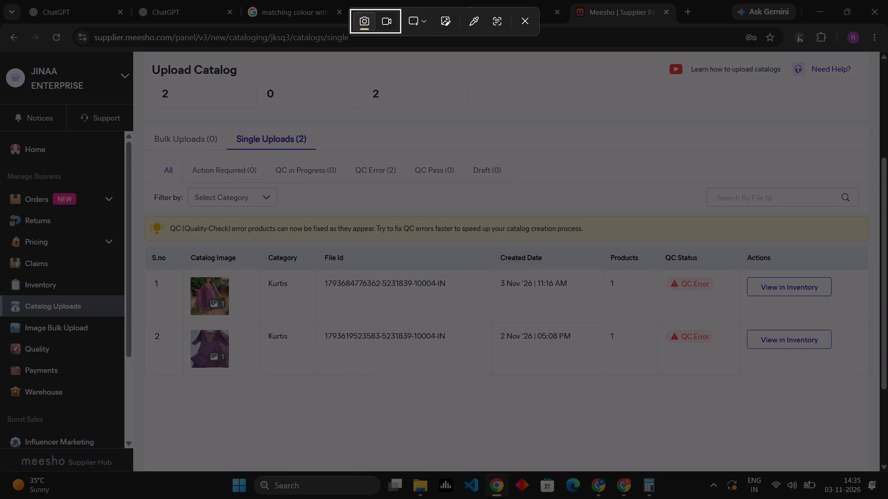
left_click_drag(9, 48, 610, 211)
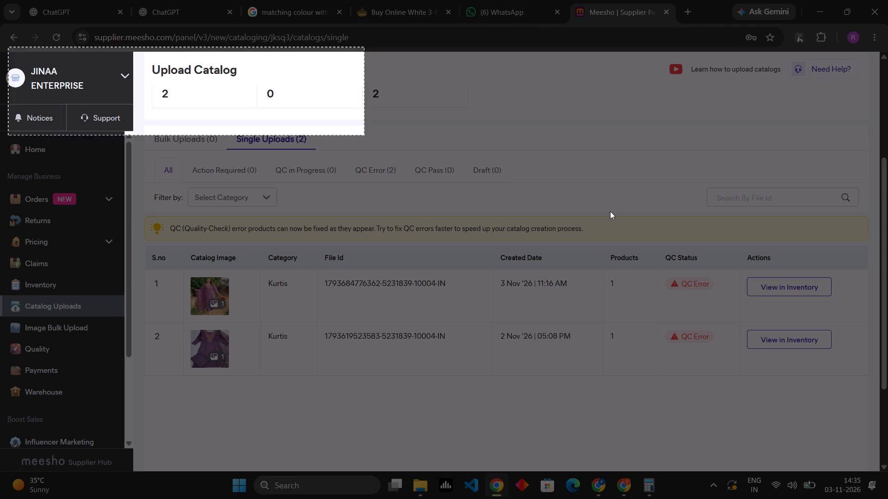
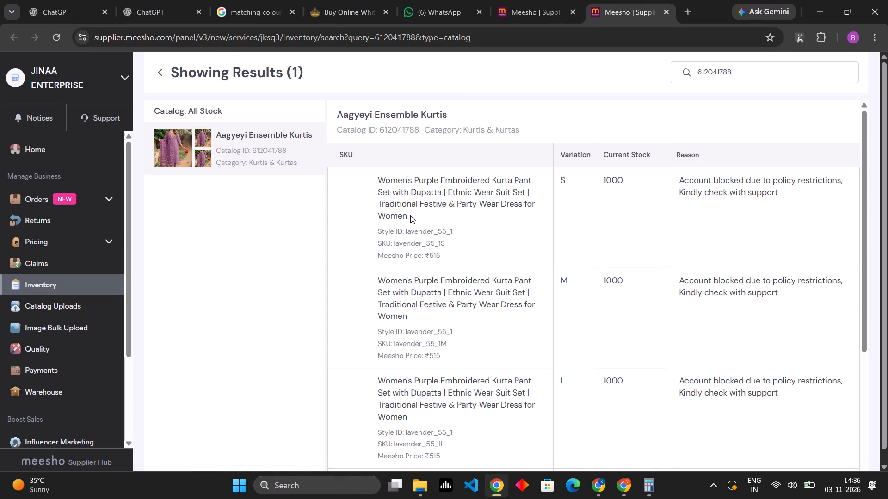
Copy the full product title of the size S purple embroidered kurta set in the catalog's inventory results.
left_click_drag(410, 215, 377, 179)
key("ctrl+c")
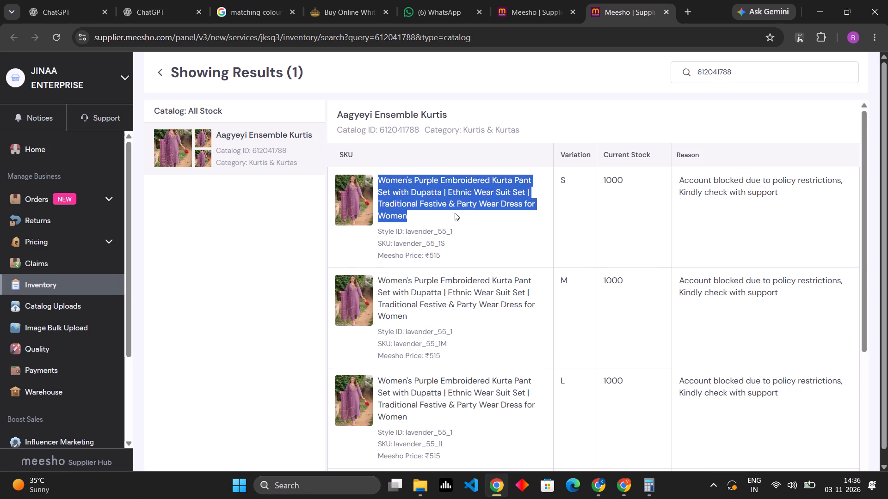
left_click(455, 213)
scroll(455, 213, "up", 3)
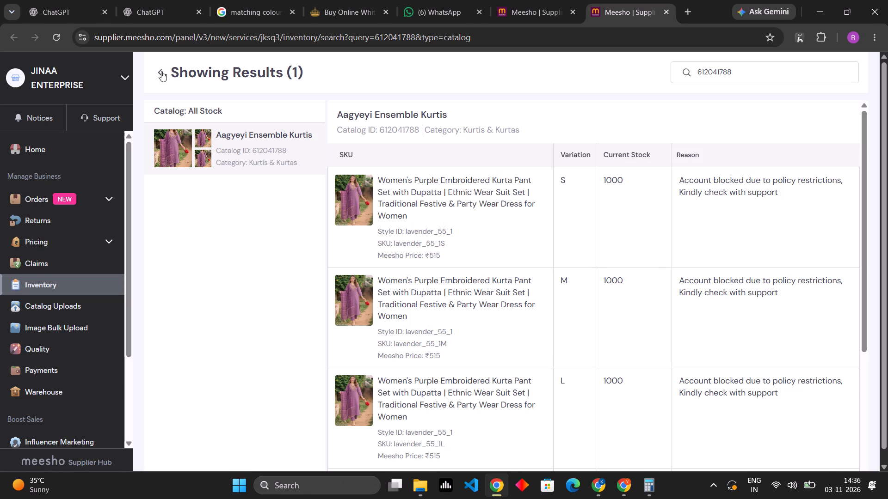
Leave the inventory search results and show the single uploads list on the Catalog Uploads page.
left_click(159, 71)
scroll(301, 123, "up", 2)
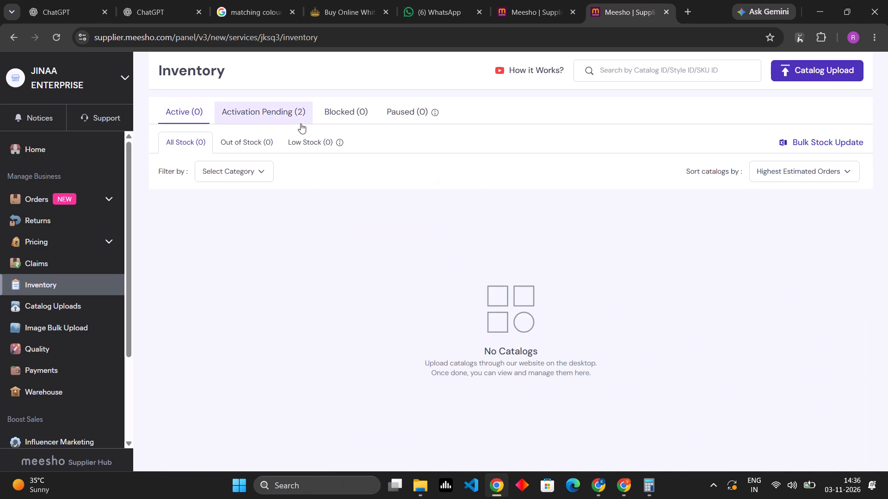
left_click(72, 314)
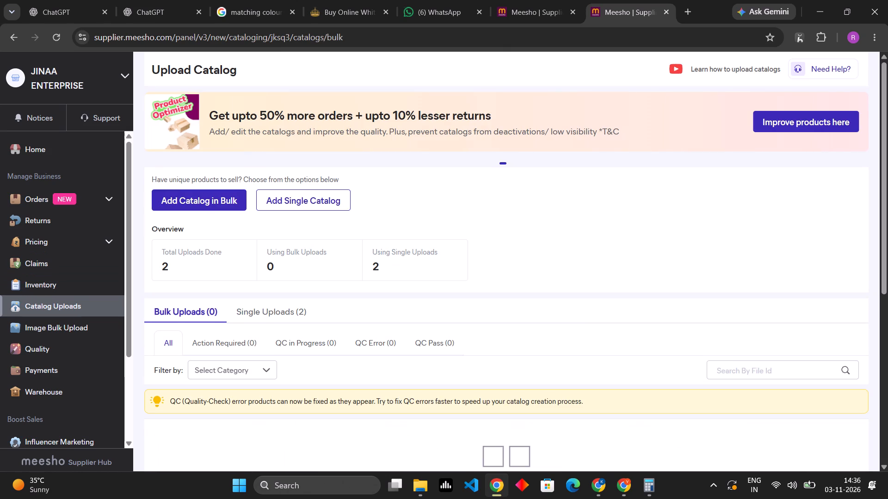
left_click(313, 189)
scroll(303, 201, "down", 4)
scroll(303, 201, "up", 2)
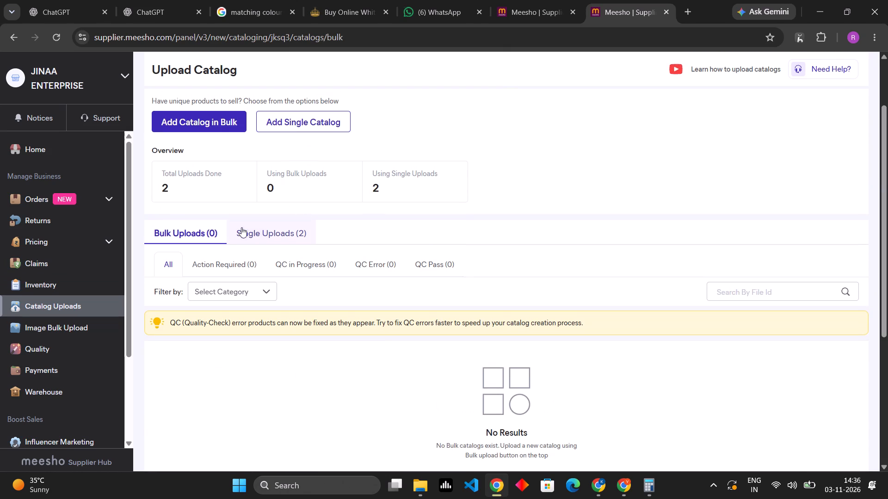
left_click(241, 228)
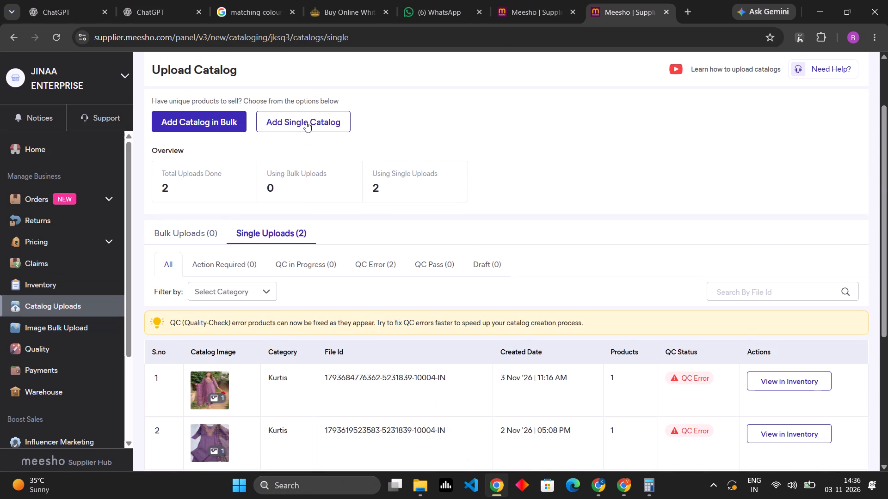
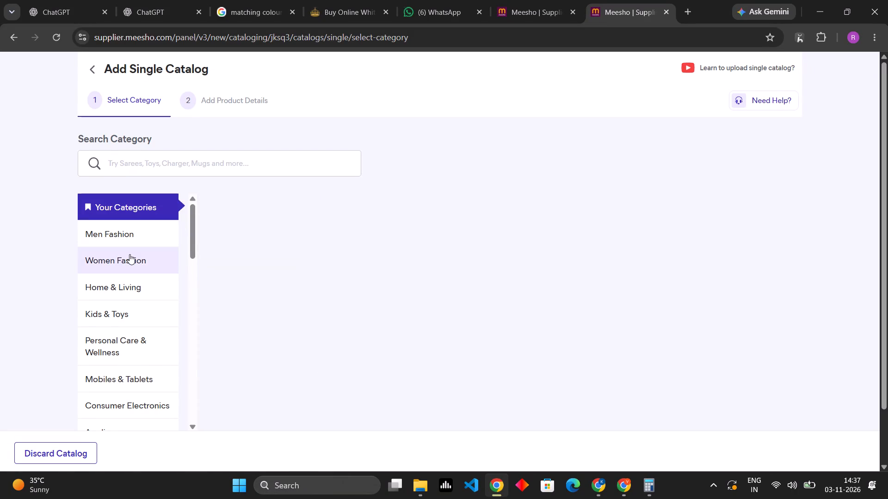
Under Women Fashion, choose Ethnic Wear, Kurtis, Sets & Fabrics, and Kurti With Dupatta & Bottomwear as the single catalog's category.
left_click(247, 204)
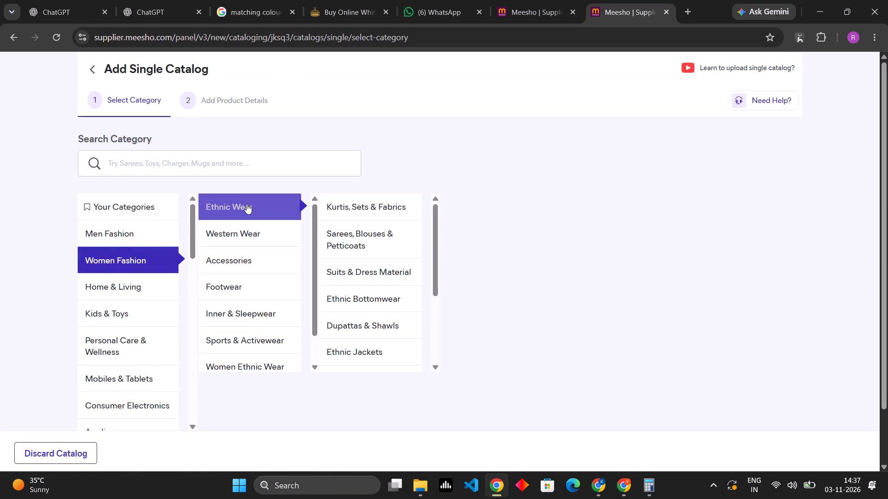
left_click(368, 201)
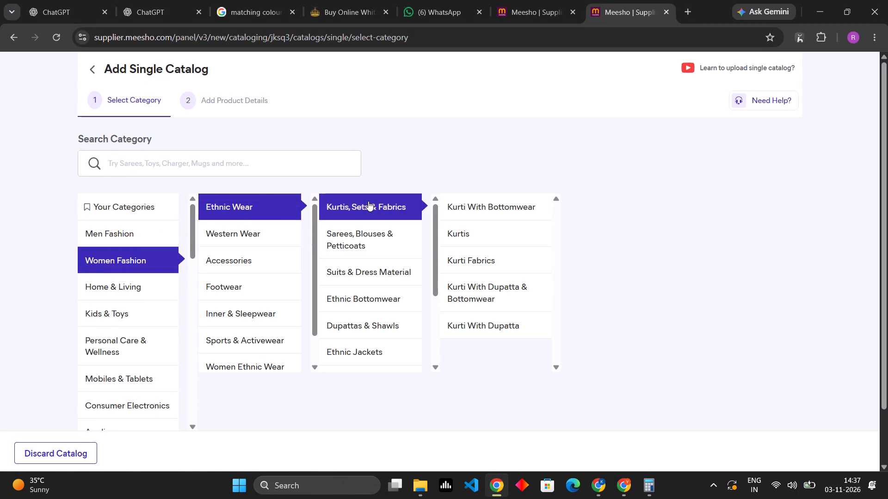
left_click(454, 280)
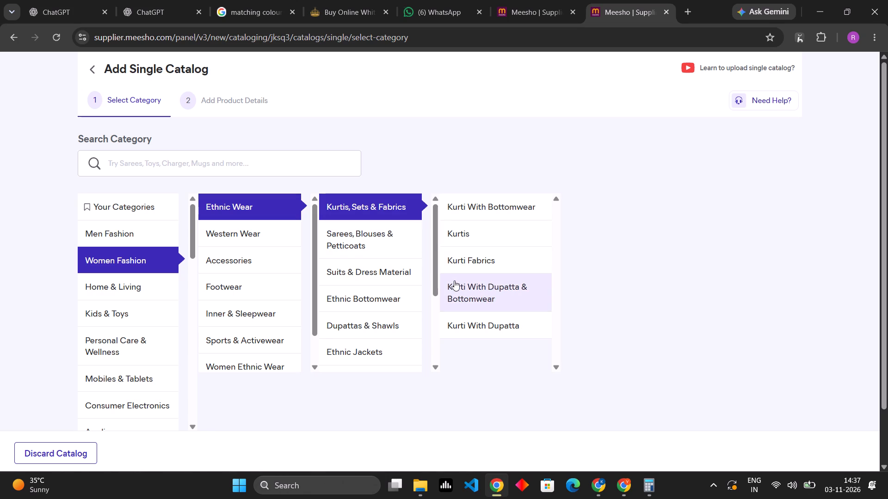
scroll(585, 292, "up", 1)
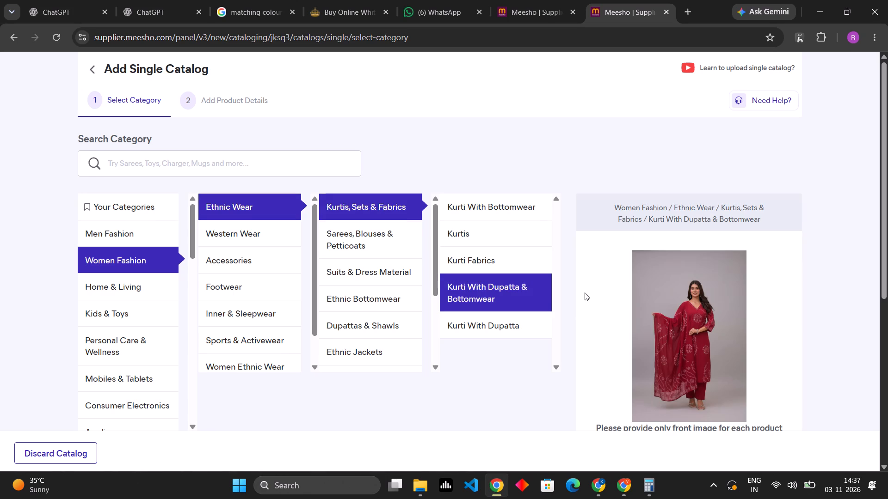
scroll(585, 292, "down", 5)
Return to the Upload Catalog page and close the separate Add Single Catalog page.
left_click(535, 0)
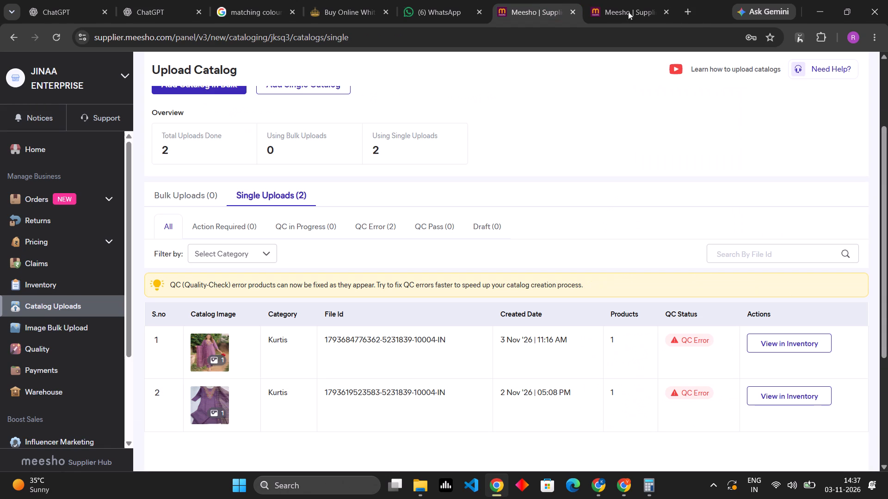
left_click(667, 13)
scroll(304, 106, "up", 1)
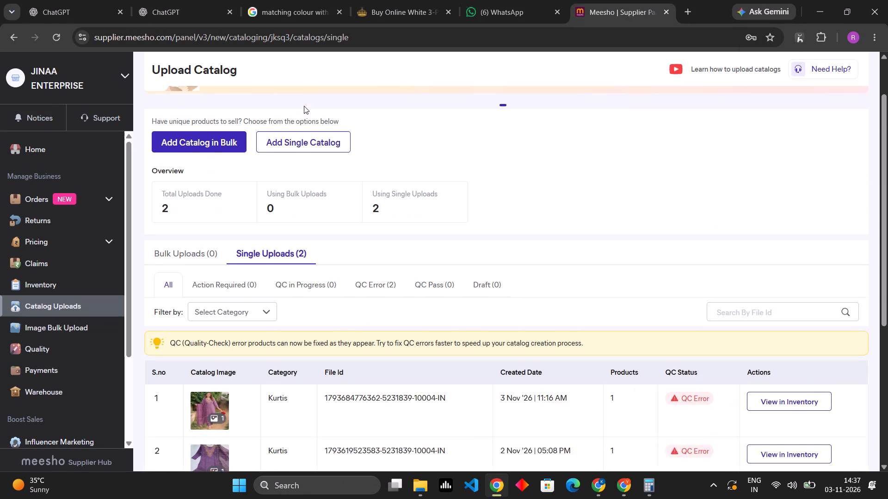
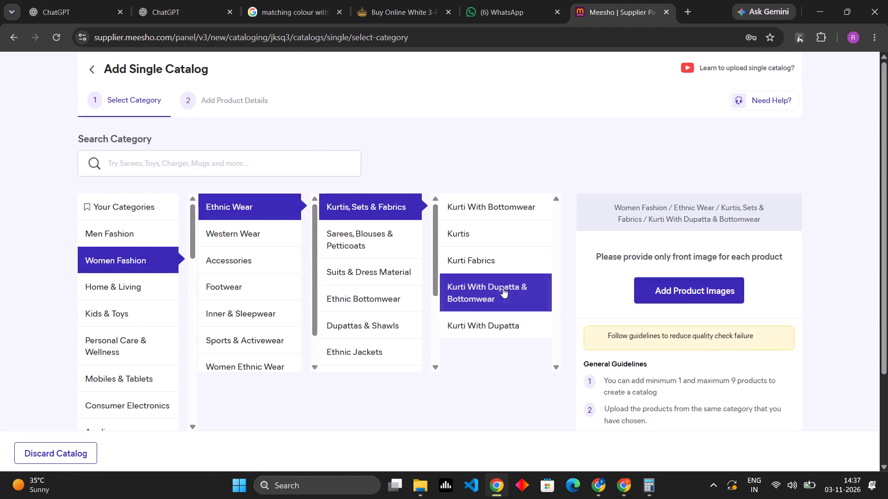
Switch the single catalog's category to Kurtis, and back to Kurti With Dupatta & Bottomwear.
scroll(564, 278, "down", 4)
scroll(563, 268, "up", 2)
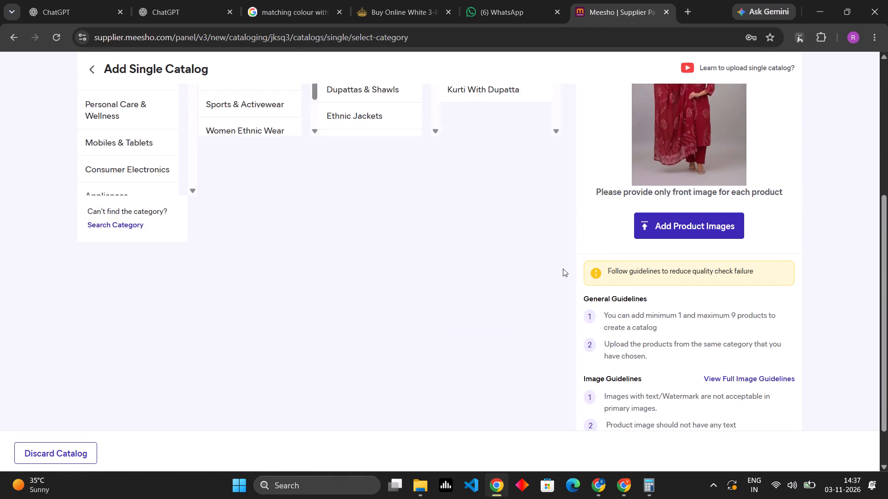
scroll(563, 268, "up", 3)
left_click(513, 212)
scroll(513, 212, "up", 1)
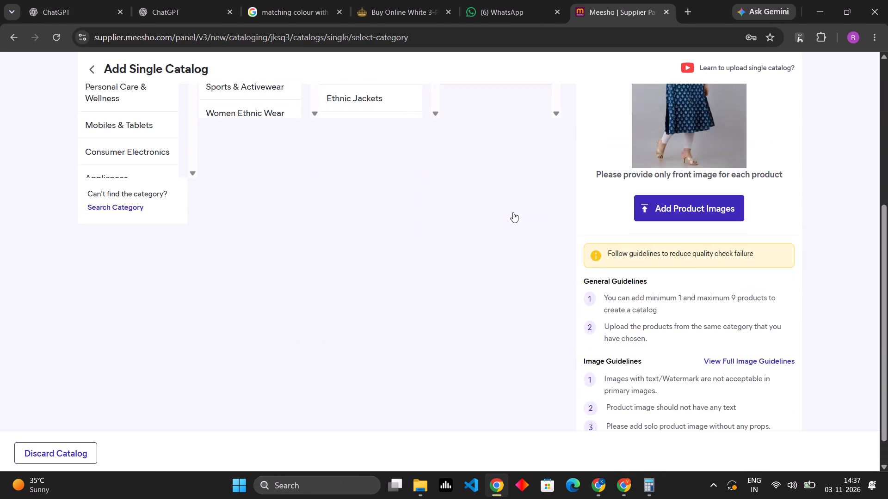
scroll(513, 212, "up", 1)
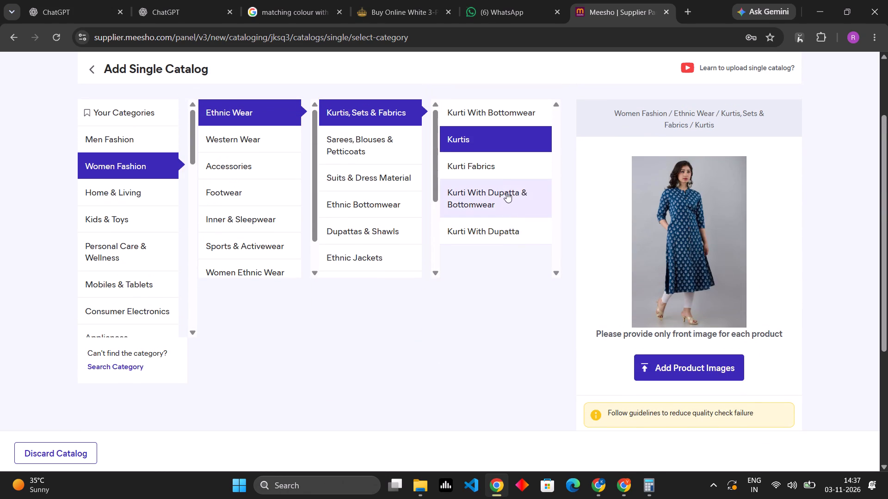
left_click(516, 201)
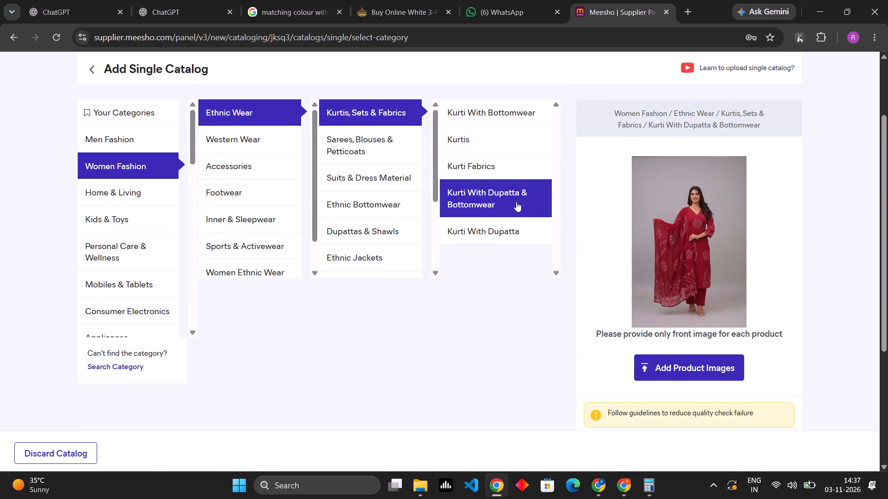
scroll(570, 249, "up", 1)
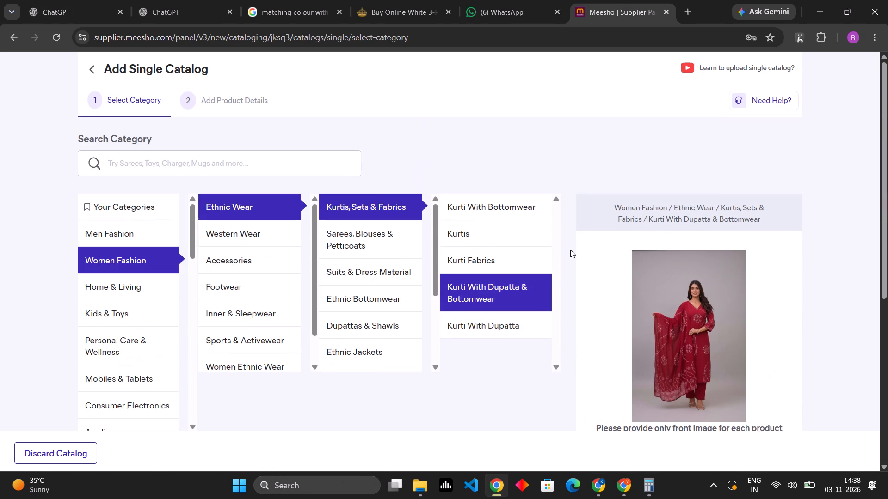
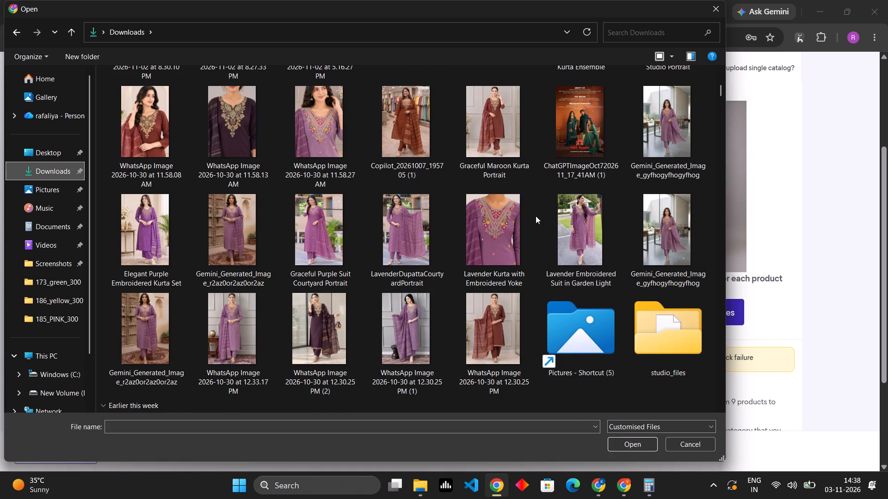
Add Gemini_Generated_Image_ei1q9cei1q9cei1q from Downloads as the product's front image and continue to the product details form.
scroll(536, 216, "down", 2)
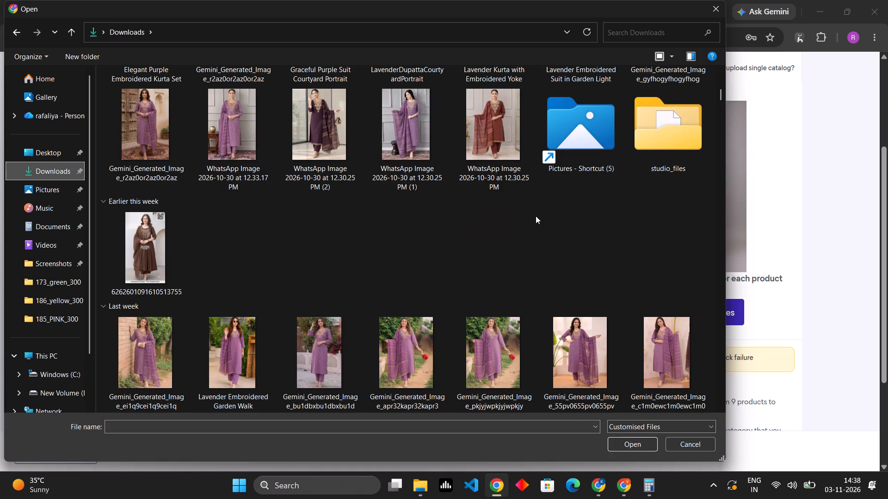
scroll(536, 216, "down", 1)
left_click(155, 342)
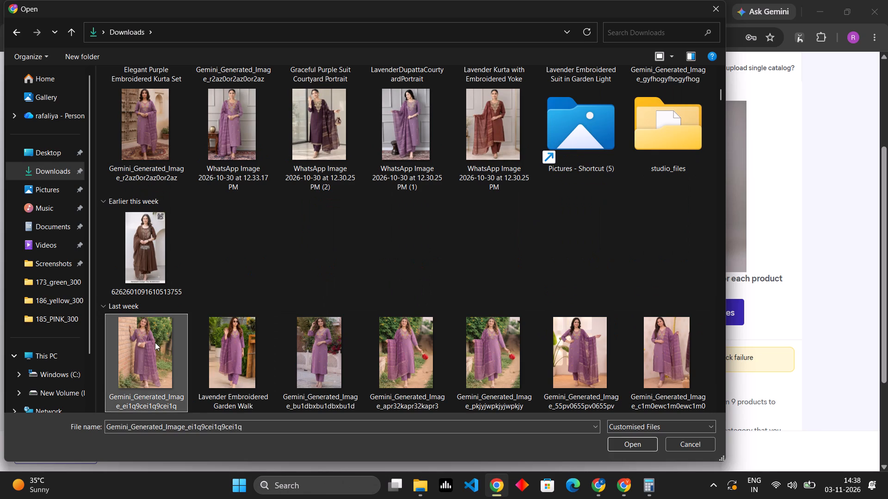
key("Return")
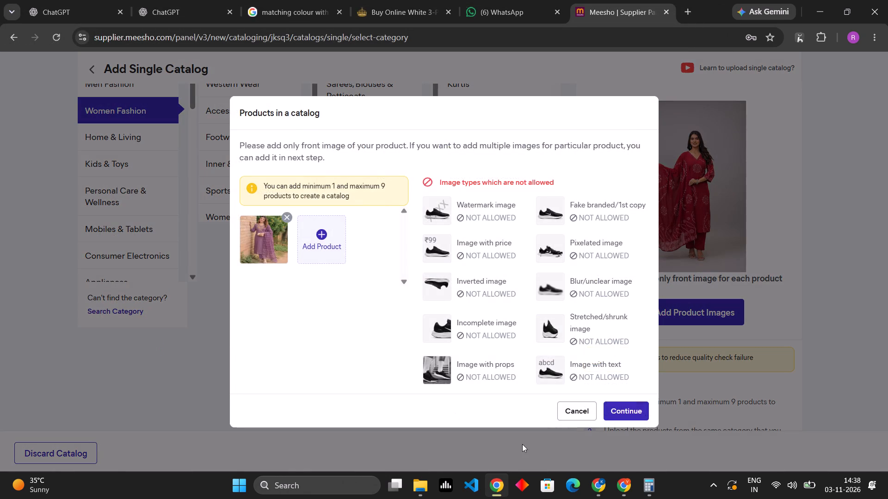
left_click(632, 412)
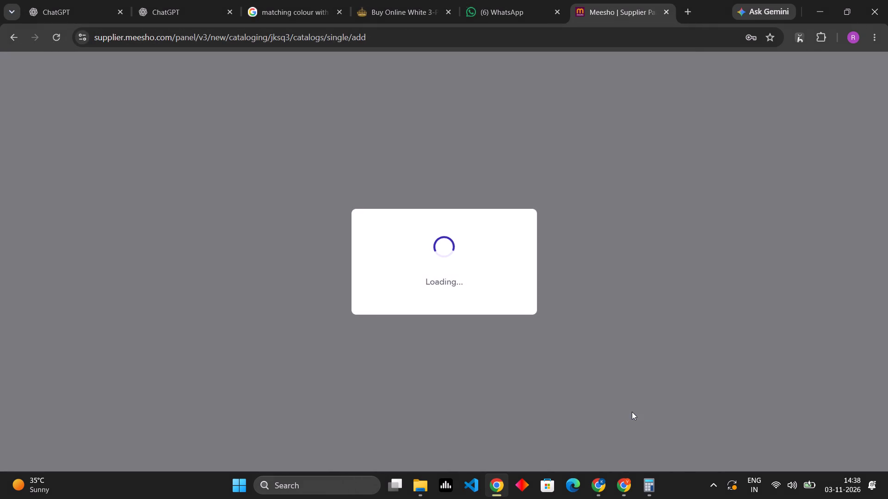
Set the product's sizes to S, M, L, XL and XXL.
scroll(462, 355, "down", 5)
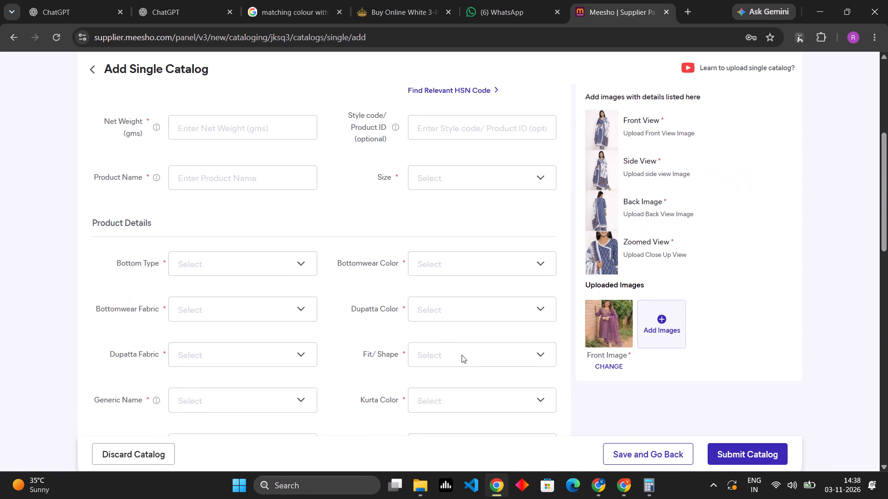
left_click(534, 172)
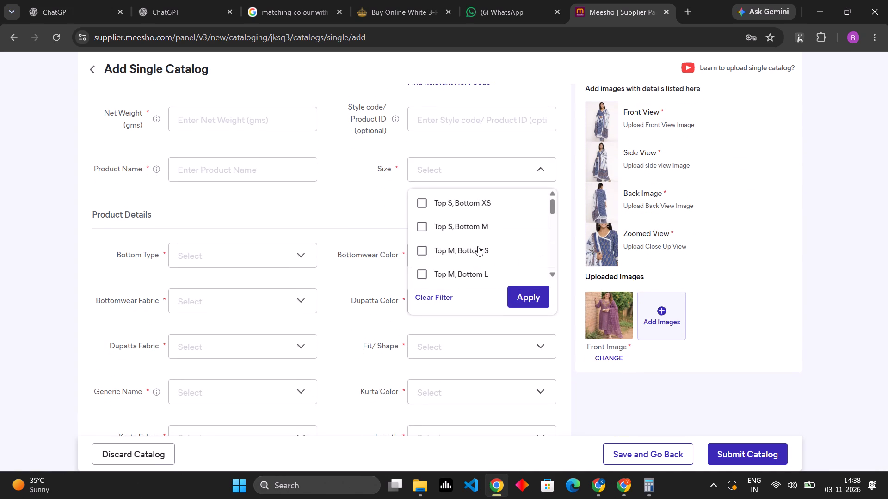
scroll(473, 255, "down", 6)
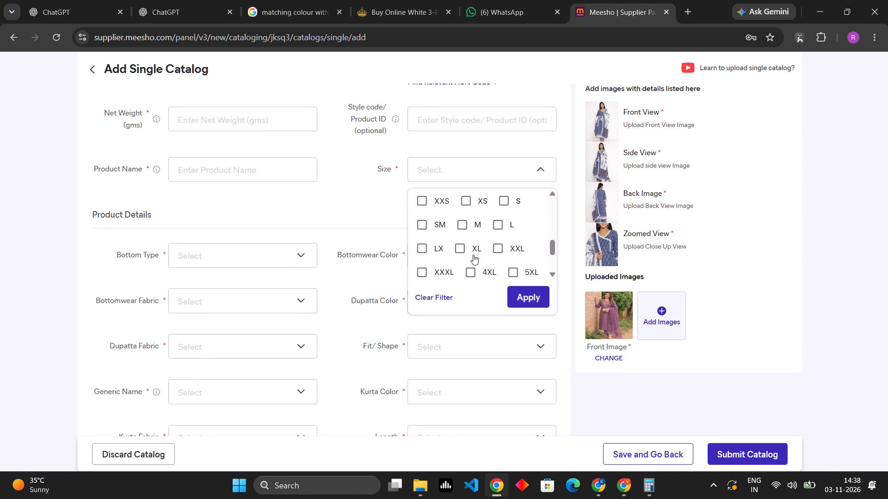
left_click(507, 200)
left_click(460, 231)
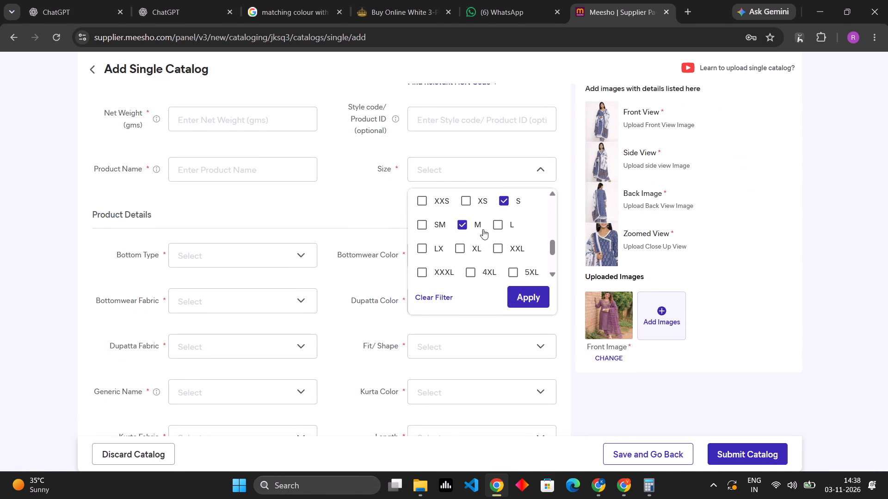
left_click(493, 226)
left_click(458, 258)
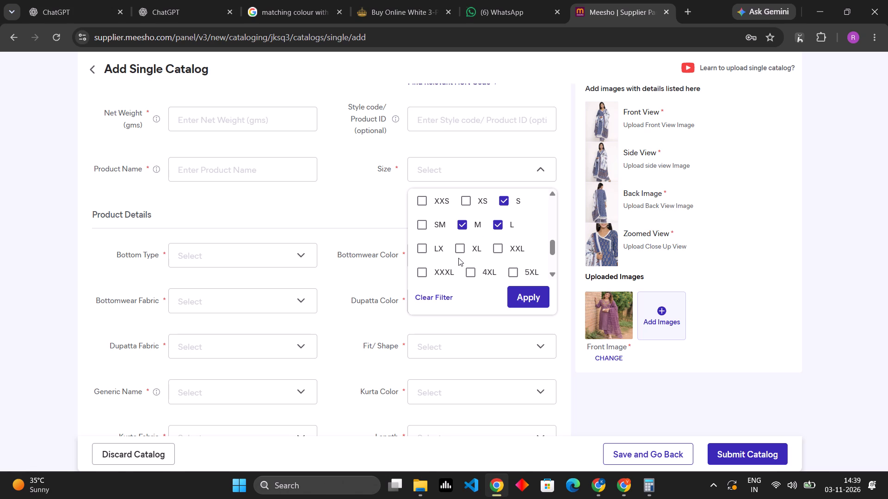
left_click_drag(458, 257, 462, 250)
left_click(462, 250)
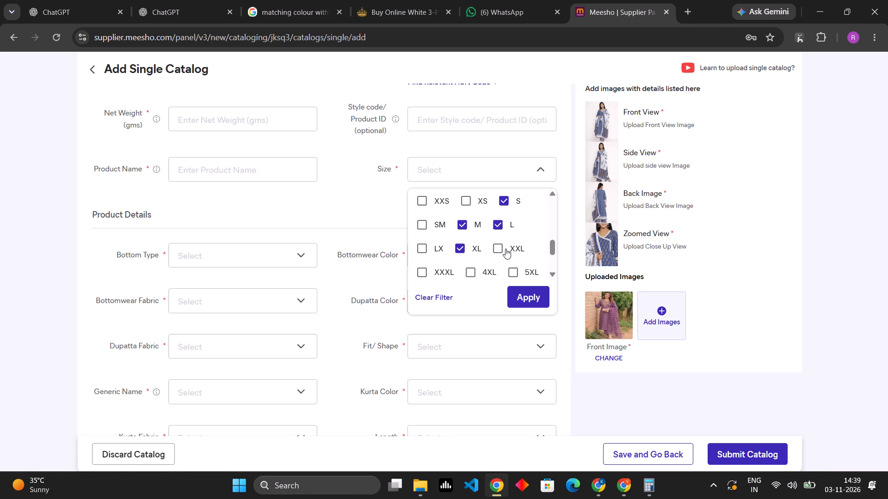
left_click(506, 249)
left_click(497, 247)
left_click(527, 297)
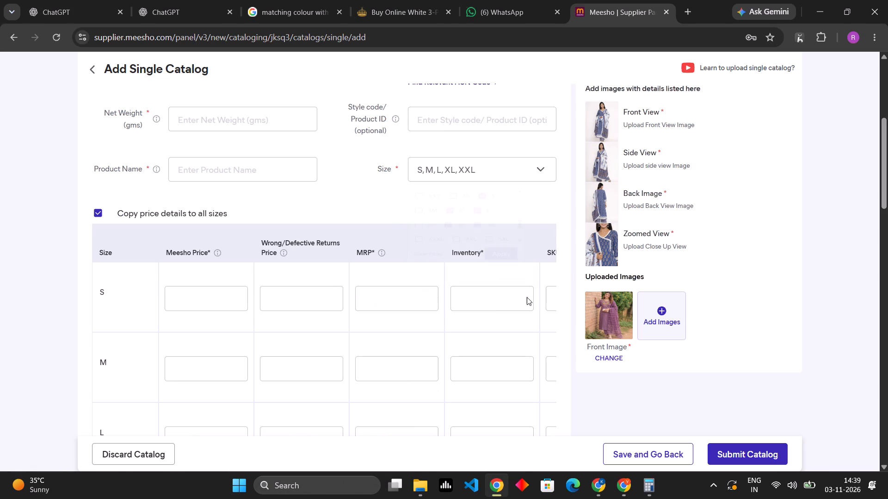
Set the Meesho price to 515 for all sizes.
left_click(210, 304)
type("515")
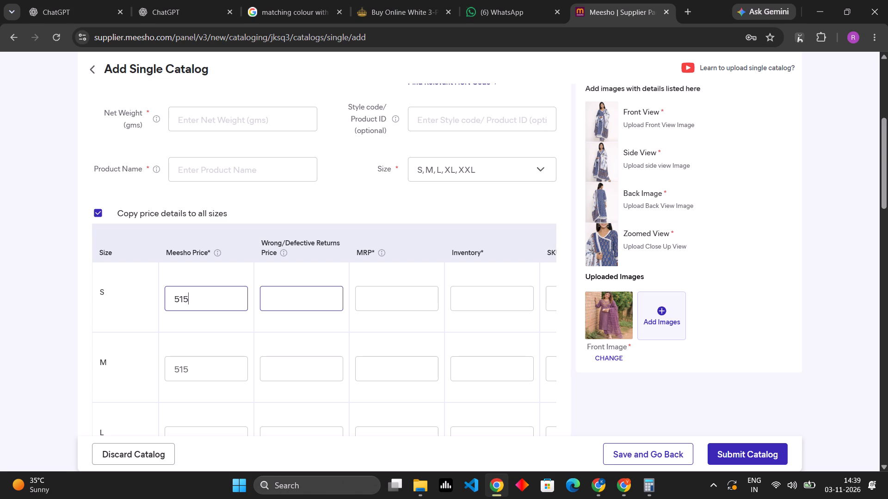
Replace the suggested wrong/defective returns price with 3 for all sizes.
left_click(277, 295)
key("BackSpace")
key("BackSpace")
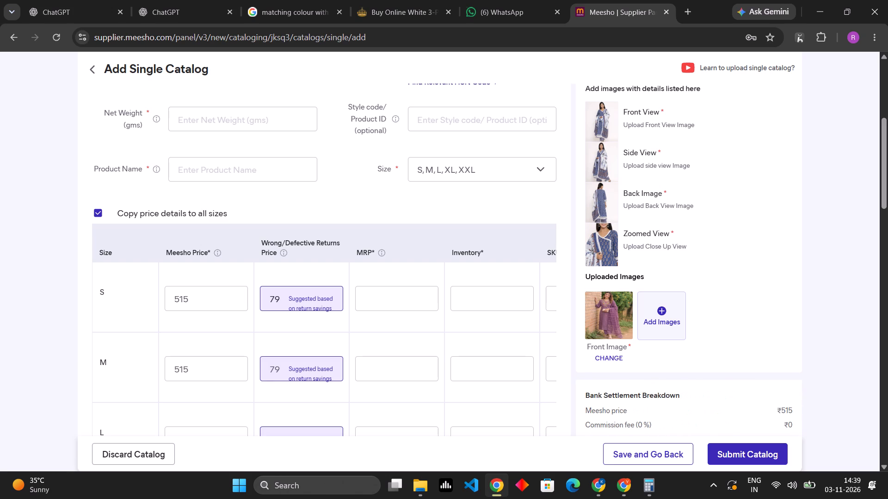
key("Right")
key("Right")
key("BackSpace")
key("BackSpace")
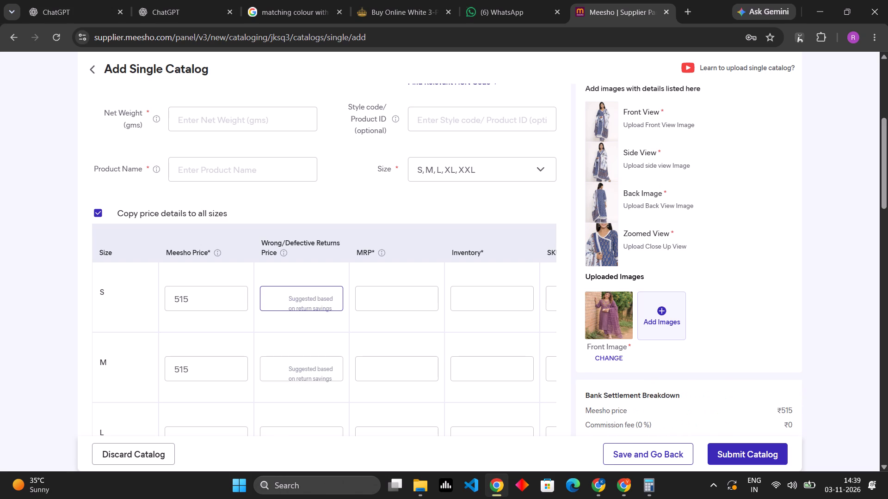
key("2")
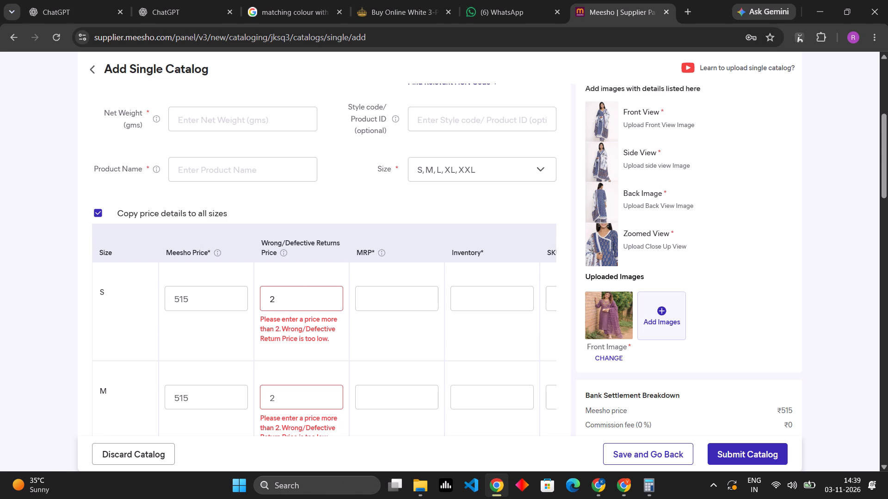
key("BackSpace")
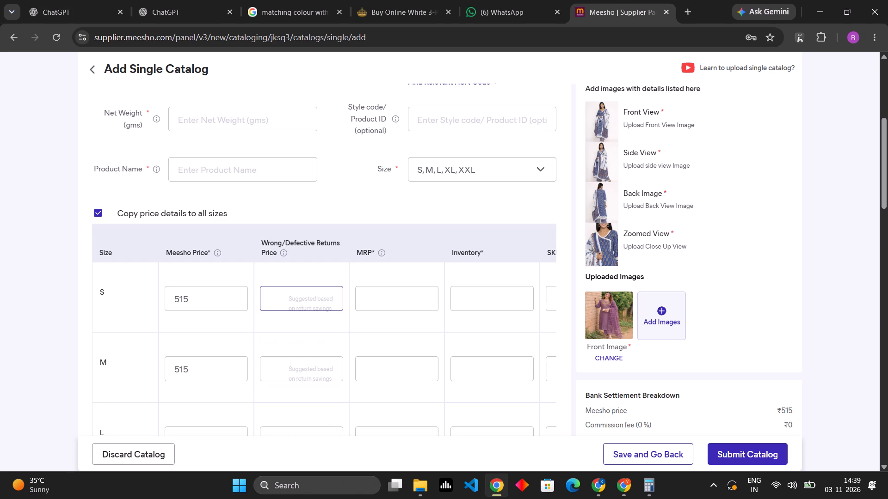
key("3")
key("BackSpace")
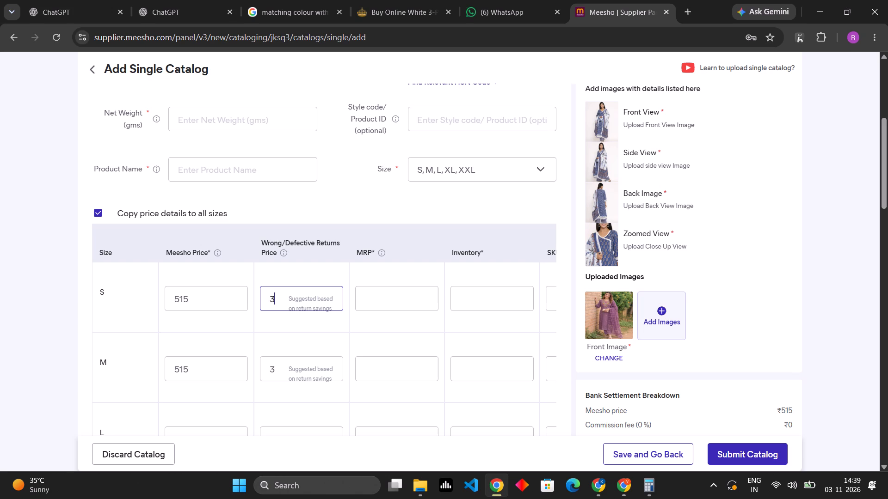
key("1")
key("BackSpace")
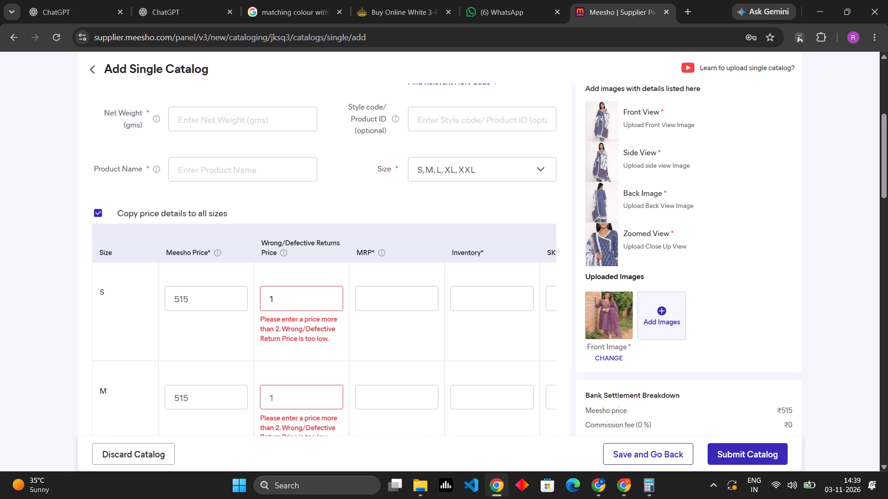
key("3")
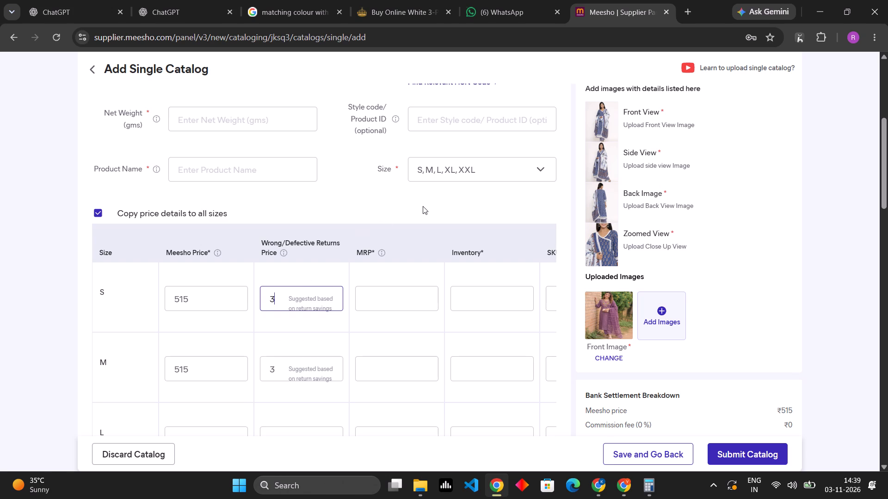
left_click(423, 206)
Set the product's HSN code to 6211 and its GST to 5.
scroll(573, 231, "down", 3)
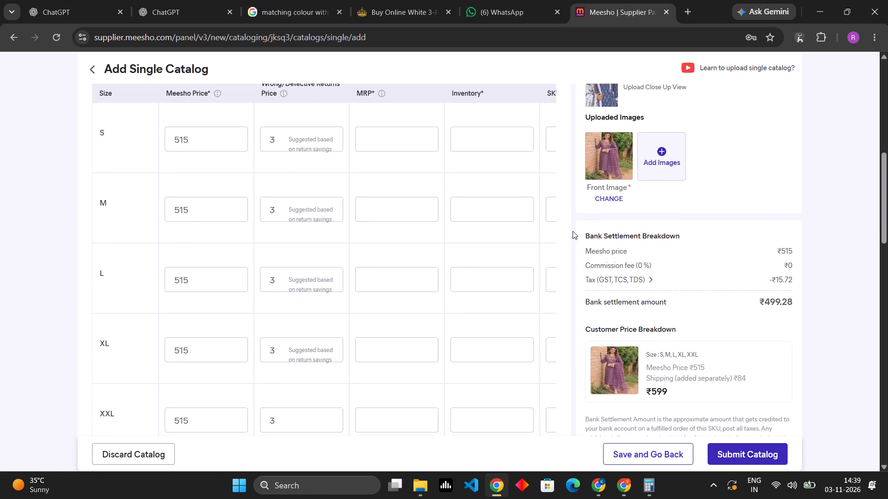
scroll(573, 231, "down", 1)
scroll(573, 231, "up", 4)
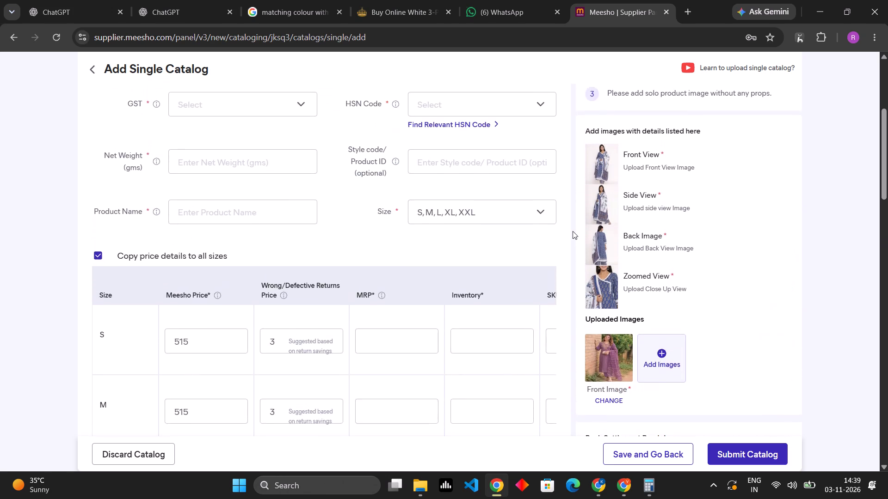
scroll(573, 231, "up", 2)
scroll(573, 231, "down", 2)
left_click(520, 205)
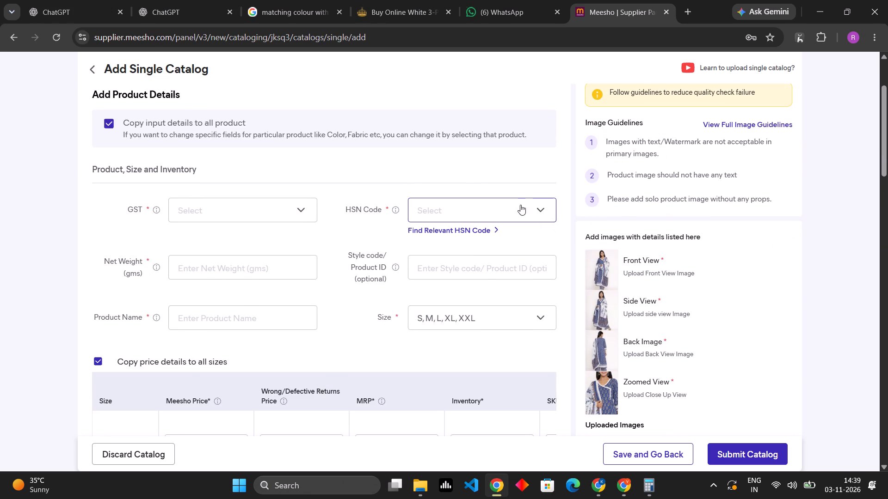
left_click(472, 264)
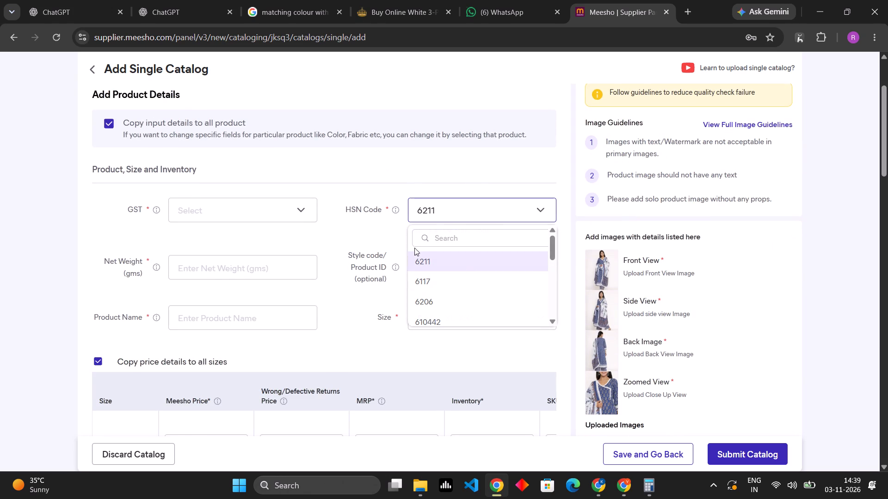
left_click(307, 207)
left_click(226, 263)
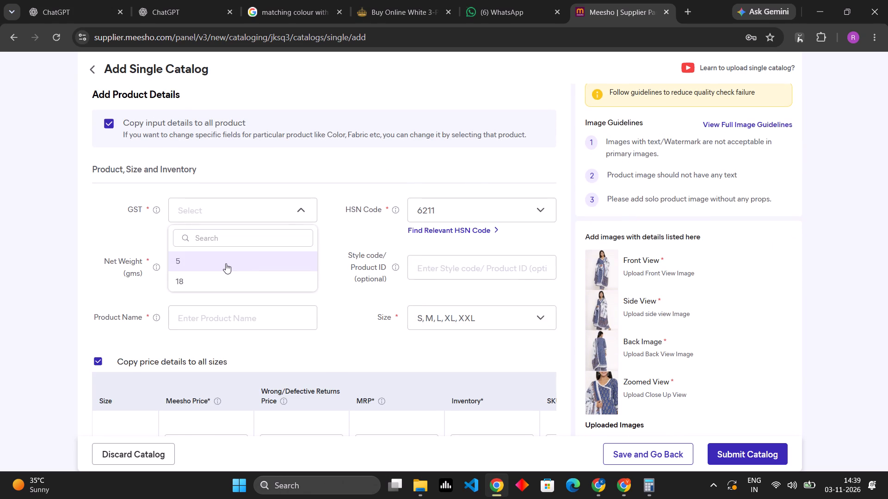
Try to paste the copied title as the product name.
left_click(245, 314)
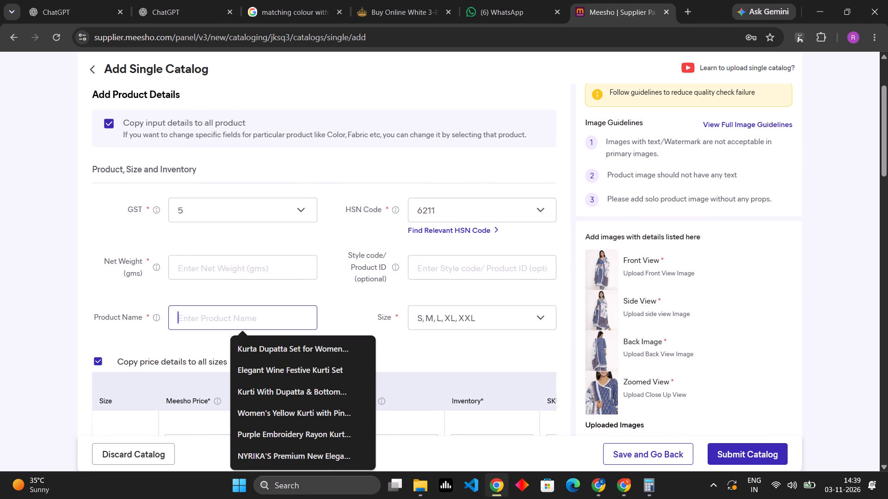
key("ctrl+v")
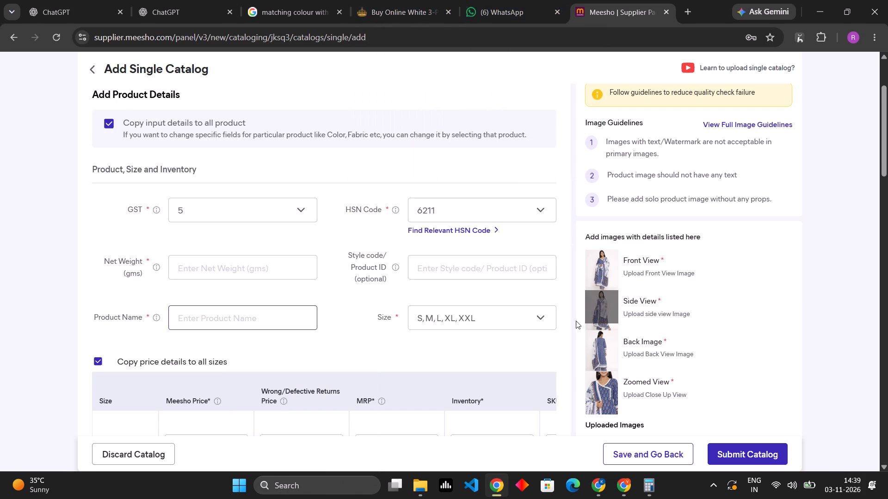
Add three purple kurta set images from Downloads: the 11.58.27 AM neckline close-up, the 9.50.15AM flat lay and the 7virpz7virpz7vir back view.
scroll(575, 323, "down", 6)
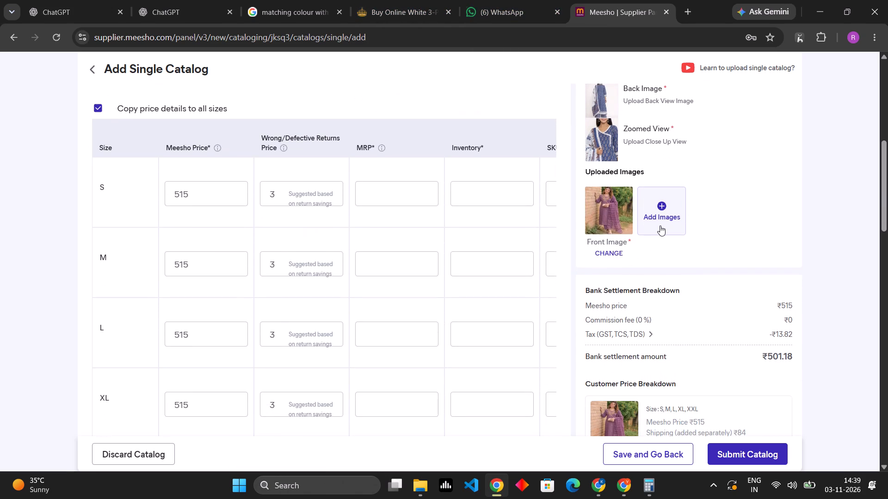
left_click(660, 225)
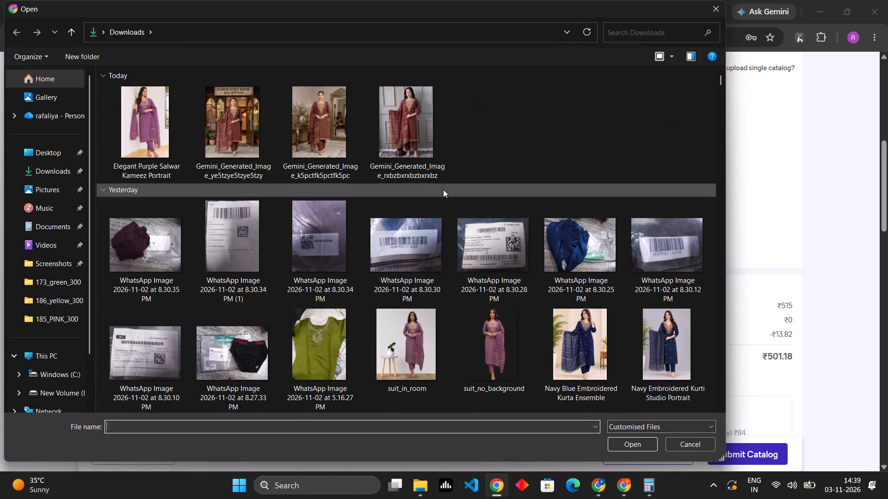
scroll(450, 186, "down", 1)
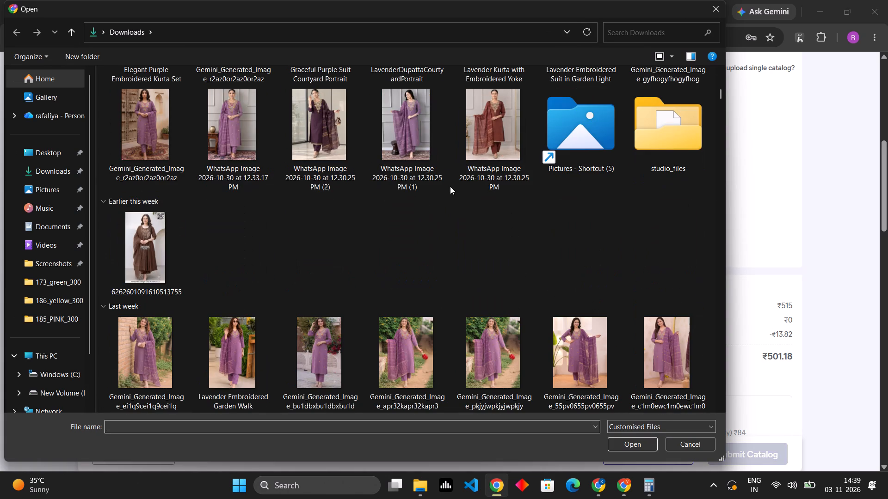
scroll(450, 186, "down", 1)
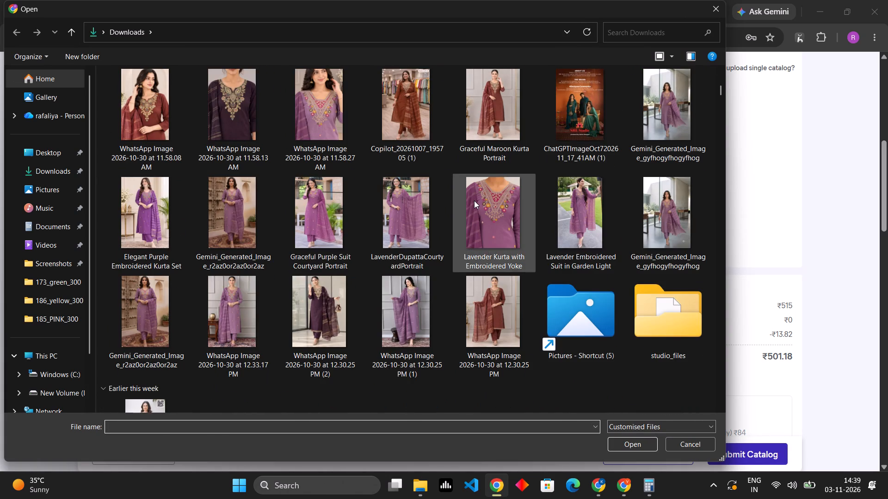
left_click(474, 201)
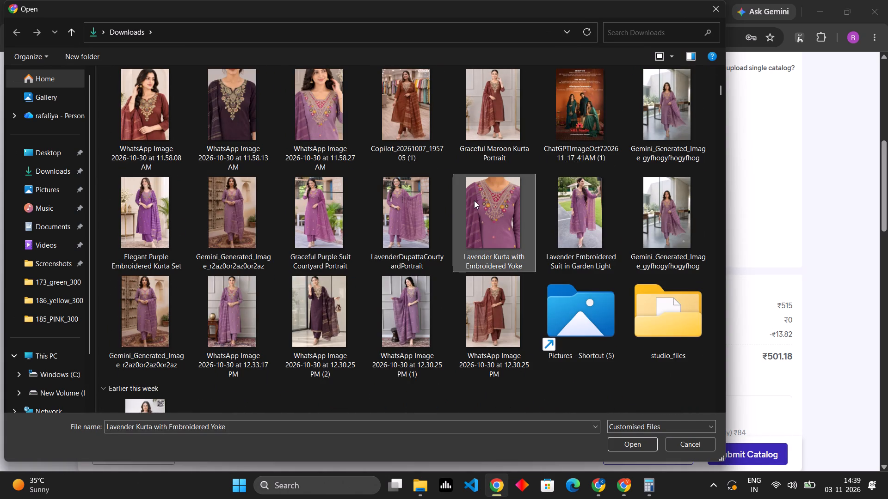
left_click(332, 100)
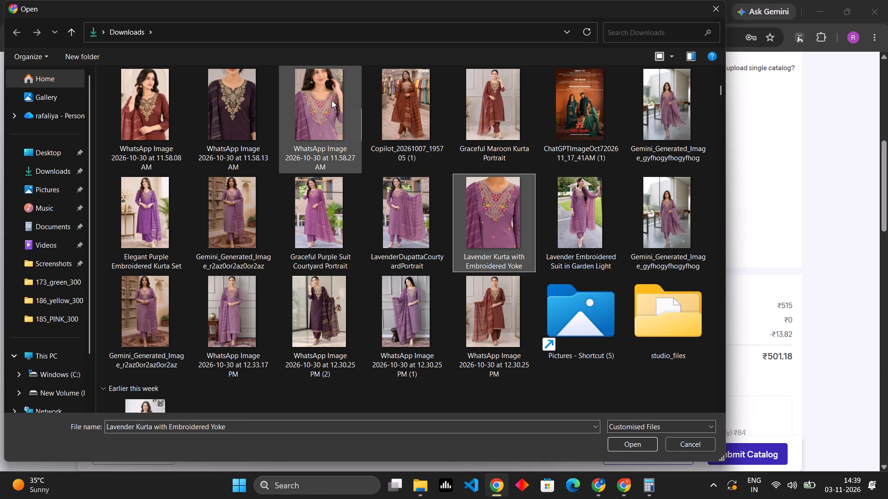
scroll(332, 100, "down", 2)
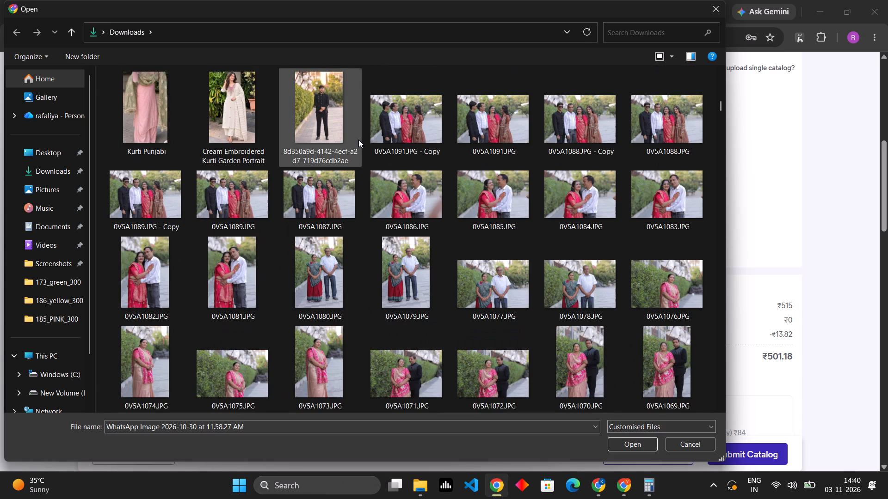
scroll(360, 174, "down", 3)
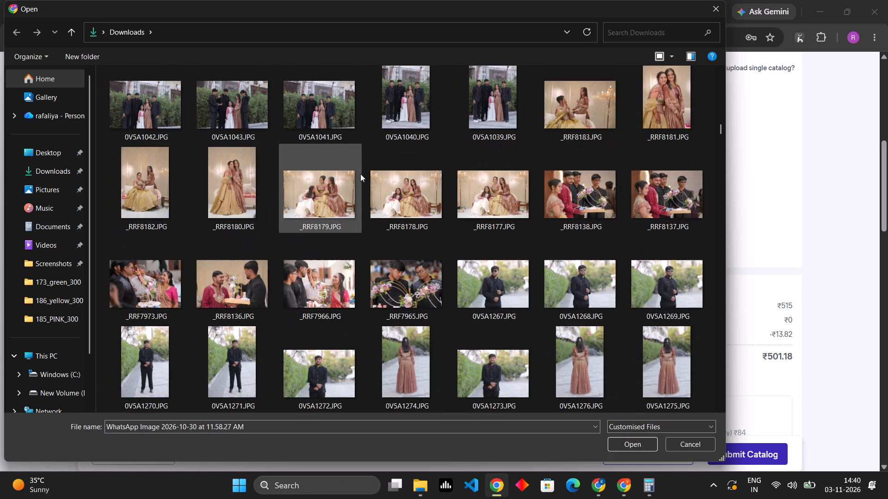
scroll(360, 174, "down", 5)
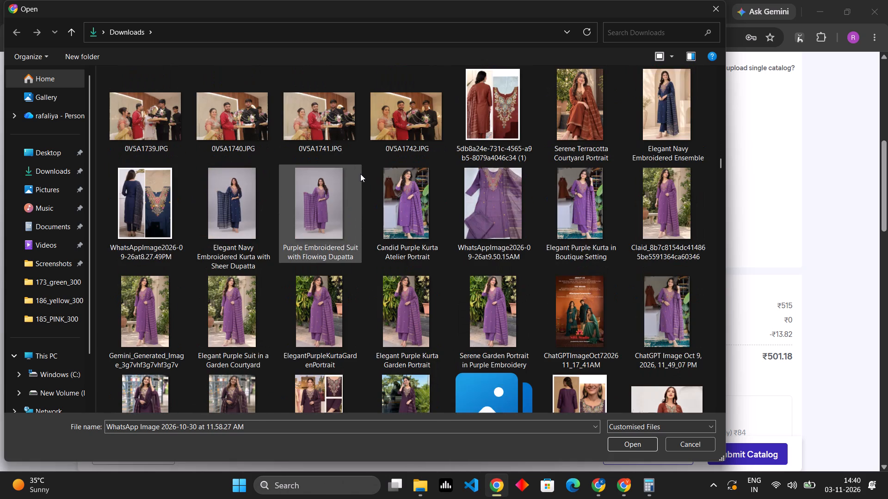
left_click(482, 213, "ctrl+alt")
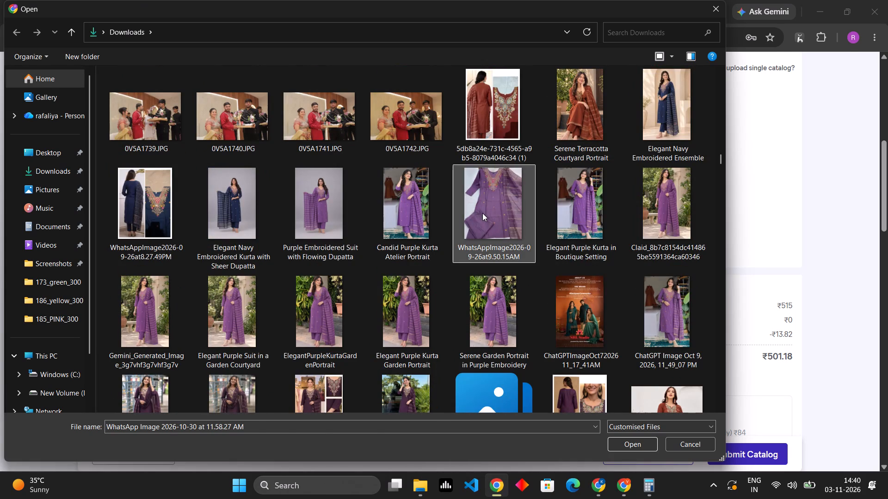
scroll(536, 274, "down", 2)
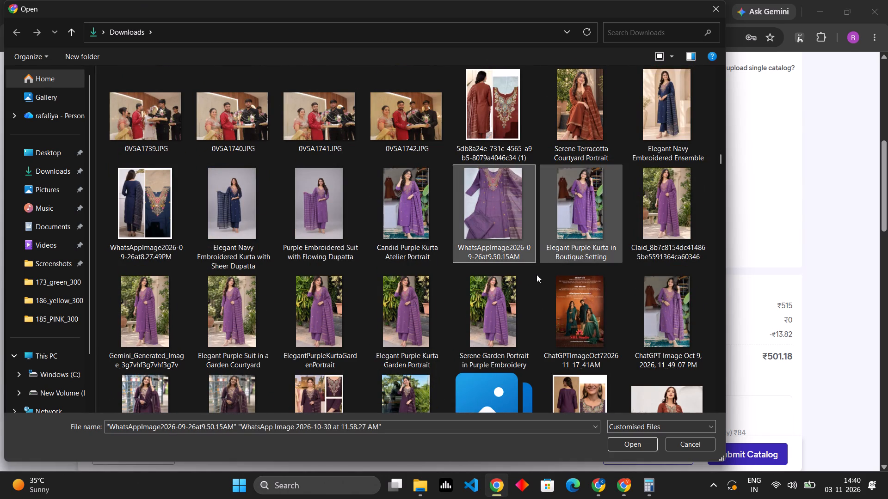
scroll(536, 274, "down", 5)
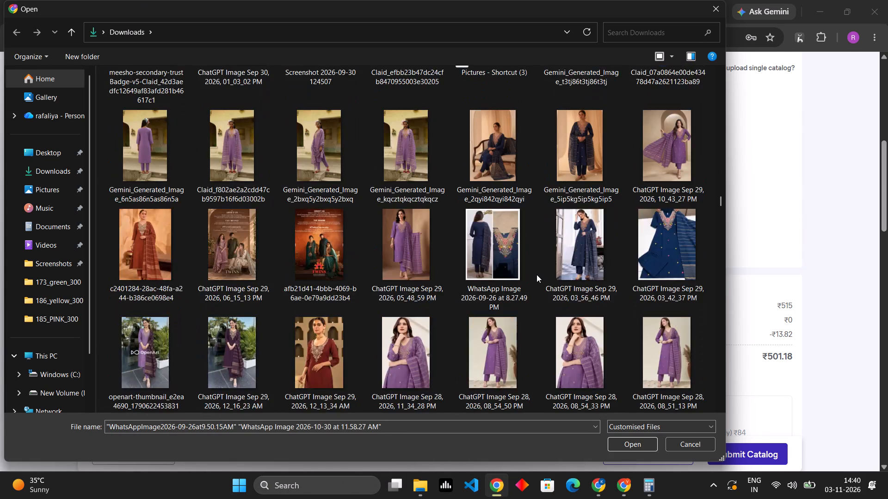
scroll(536, 274, "down", 4)
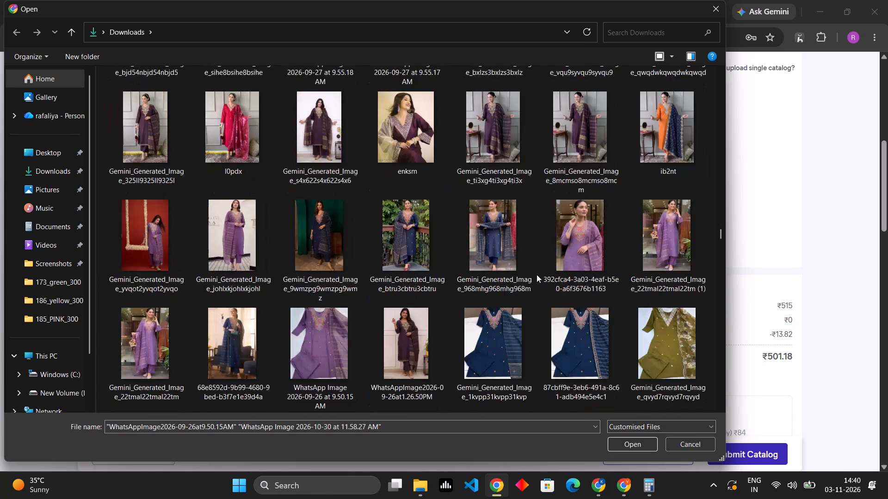
scroll(536, 274, "down", 1)
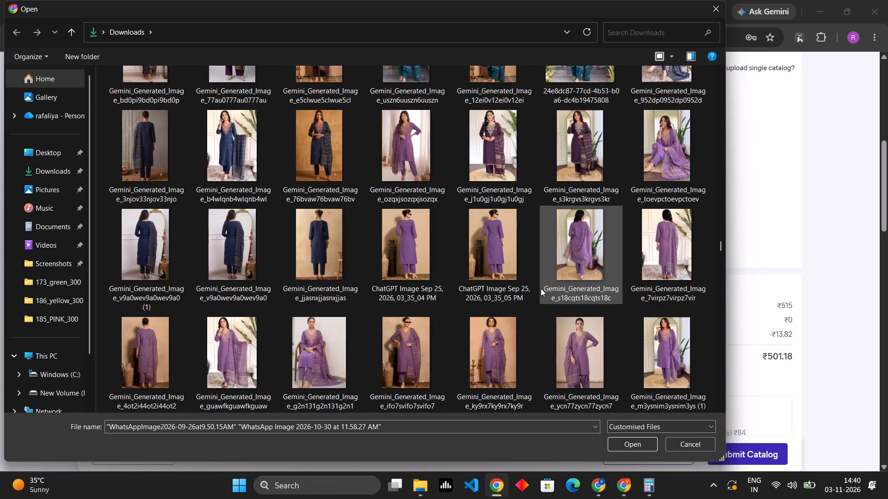
left_click(666, 237, "ctrl+alt")
left_click(641, 445)
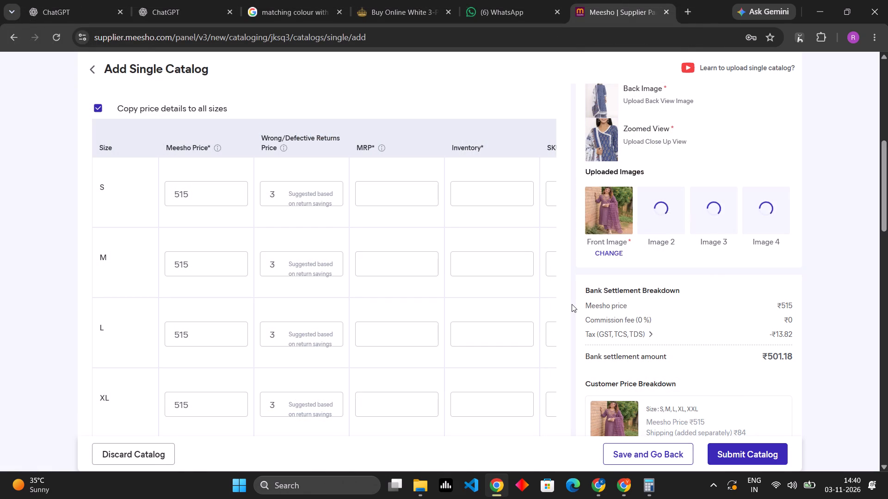
Inspect the uploaded front image and the three added product images up close.
scroll(572, 304, "up", 3)
scroll(572, 304, "down", 3)
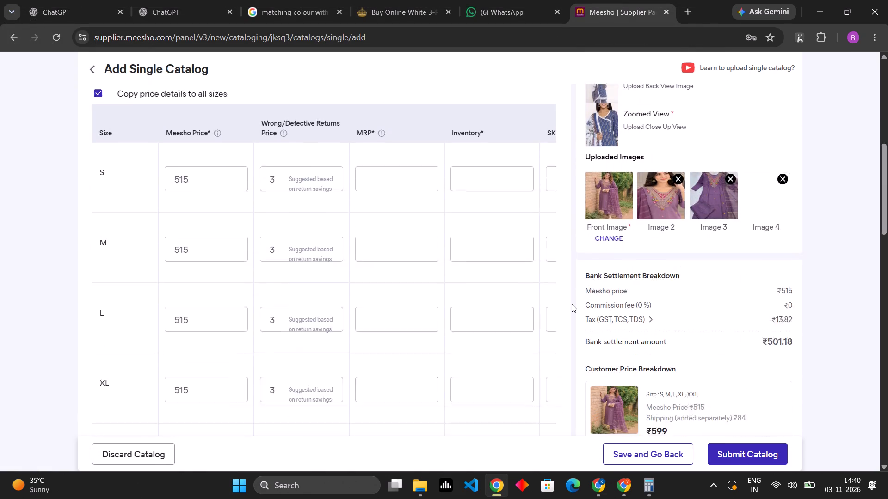
scroll(572, 304, "up", 2)
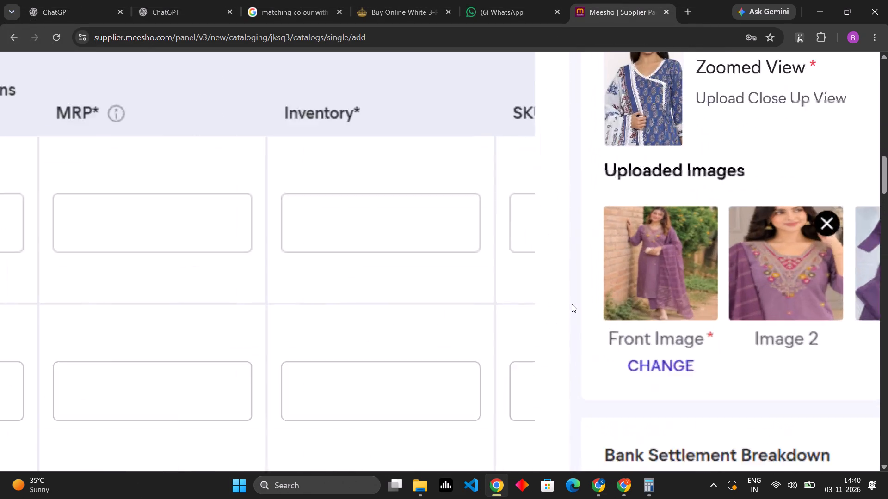
scroll(572, 304, "left", 7)
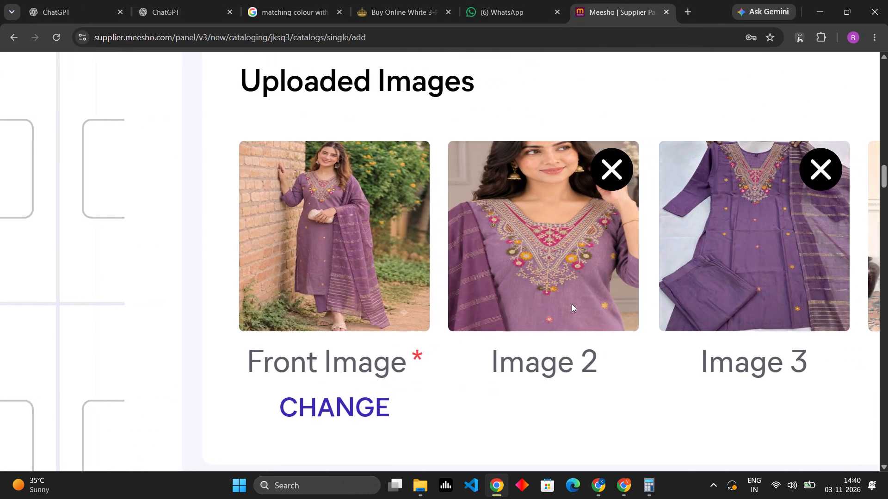
scroll(572, 304, "left", 2)
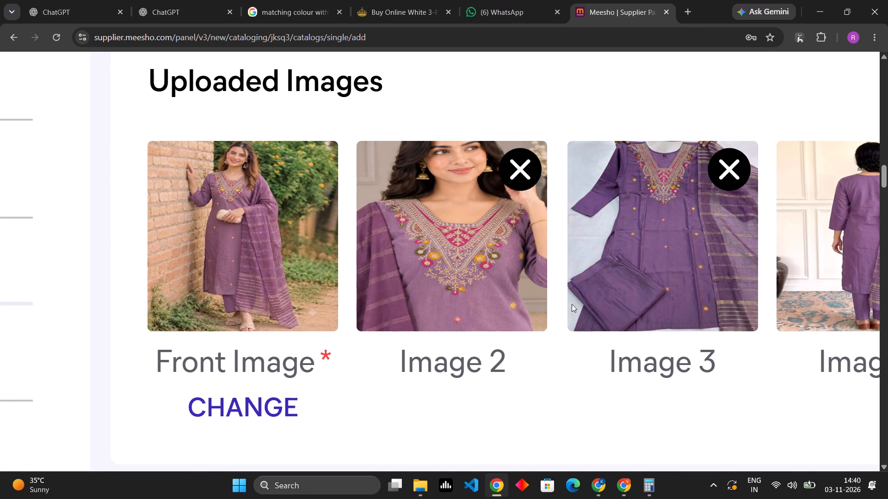
scroll(572, 304, "left", 2)
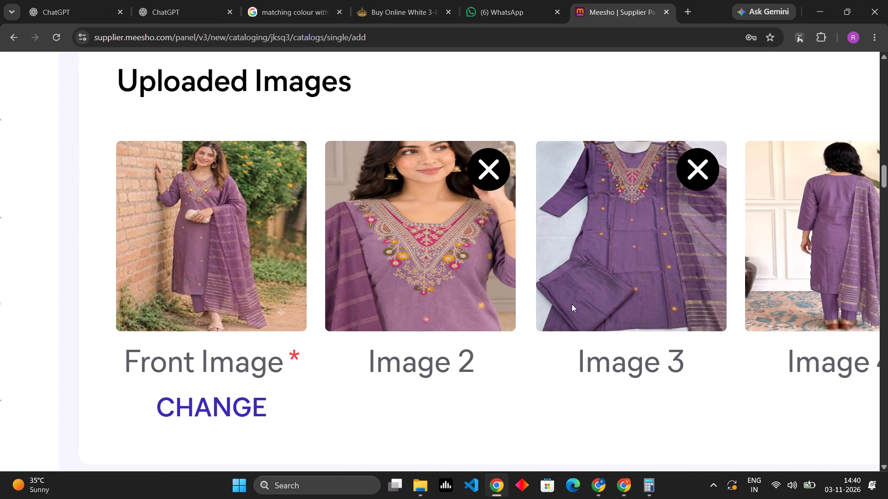
scroll(572, 304, "left", 4)
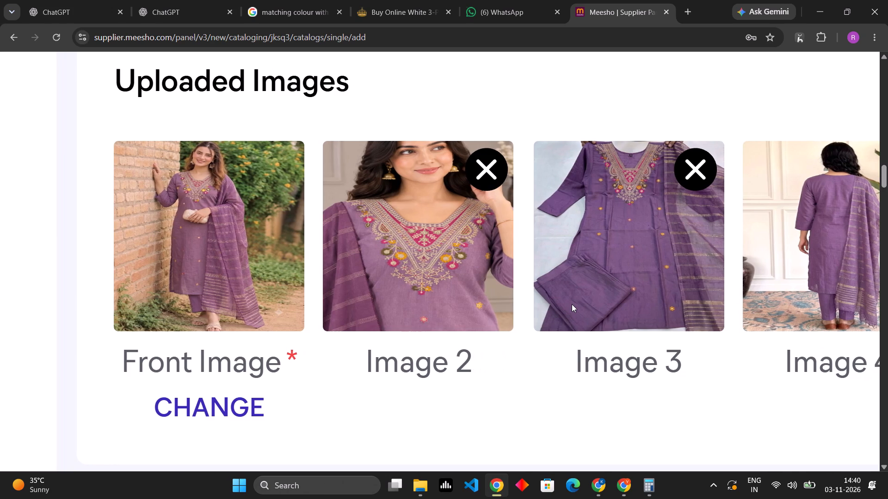
scroll(572, 304, "left", 2)
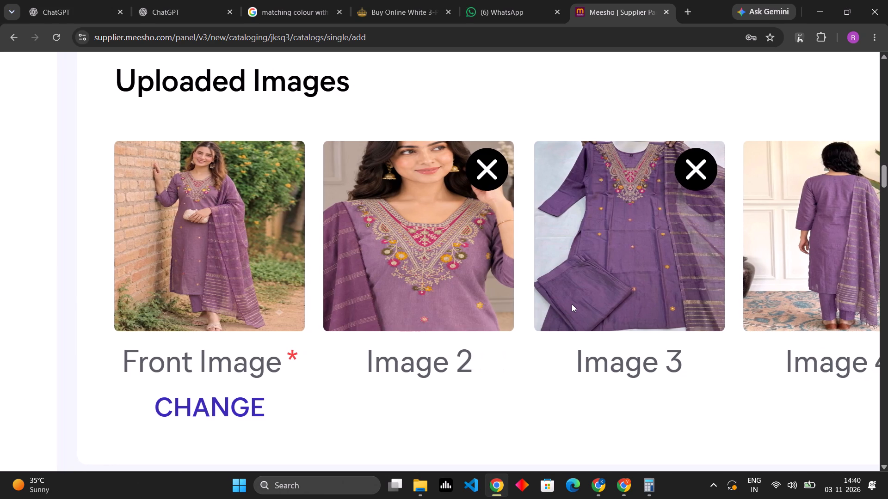
scroll(572, 304, "left", 4)
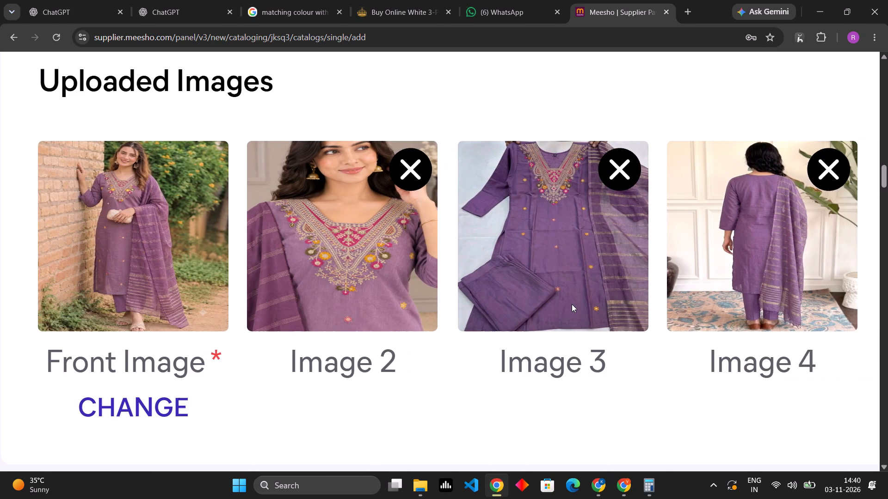
scroll(572, 304, "right", 1)
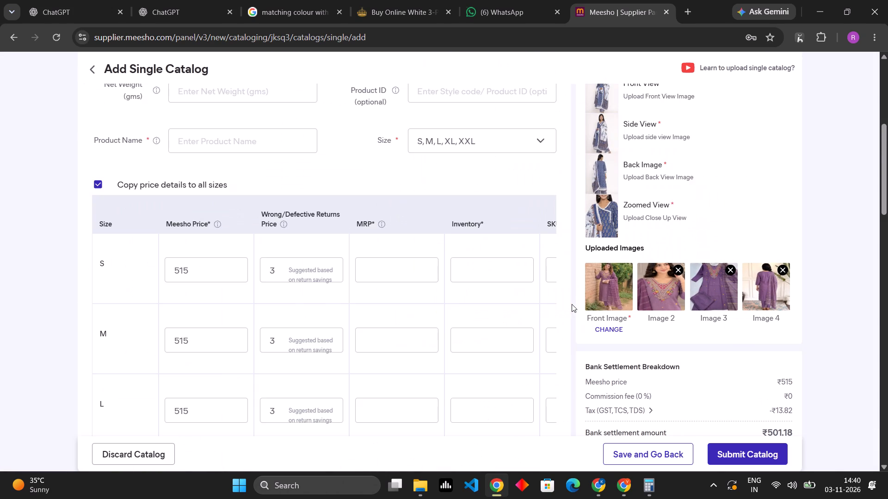
Look over the catalog form from the product details to the other attributes for fields that are still empty.
scroll(572, 304, "up", 4)
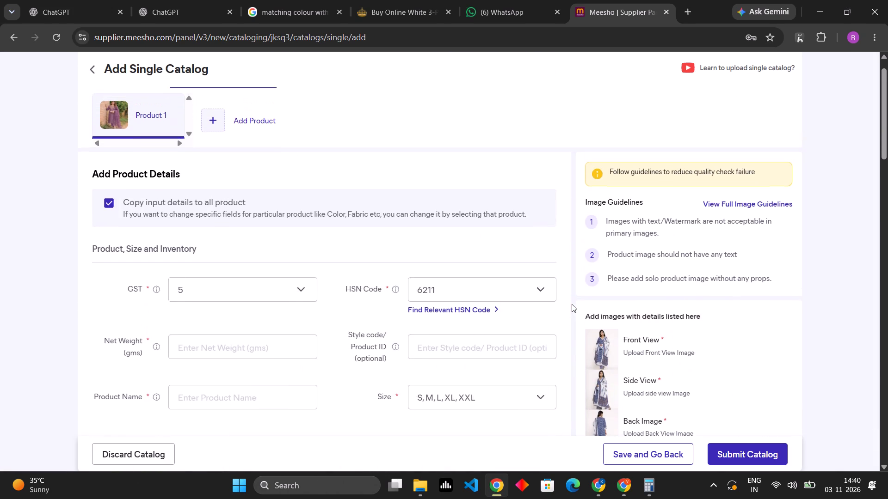
scroll(572, 304, "up", 1)
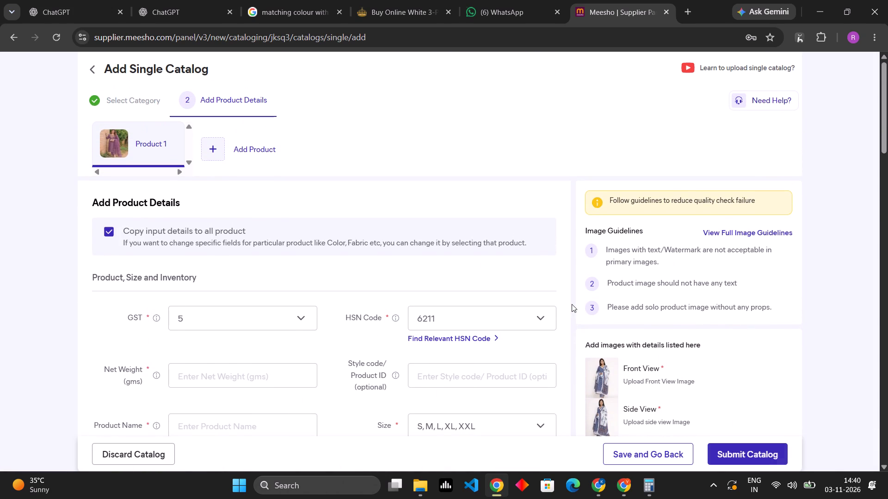
scroll(572, 304, "down", 6)
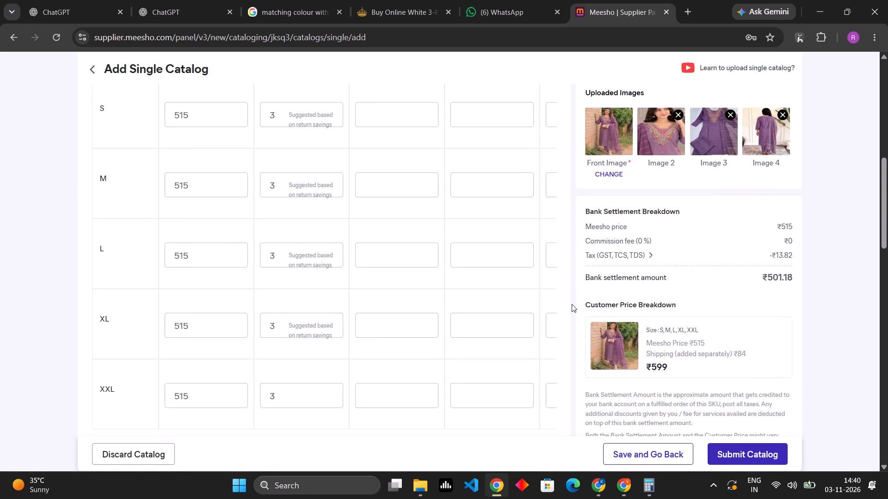
scroll(572, 304, "down", 7)
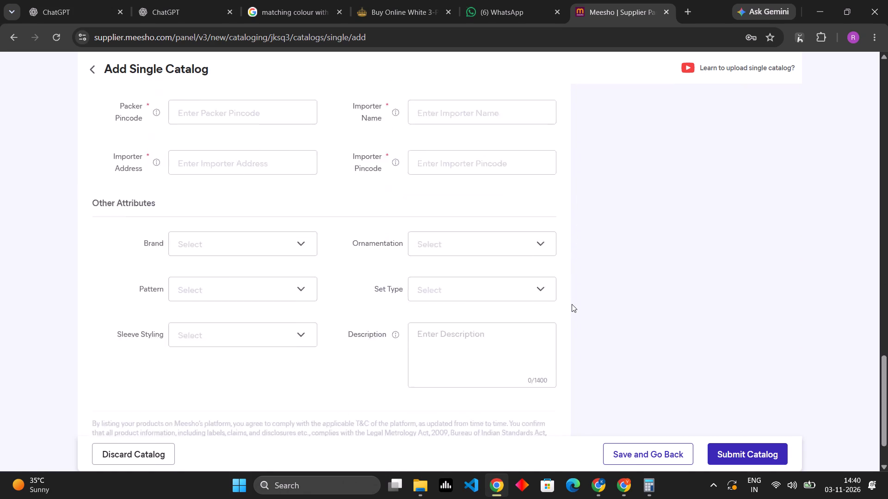
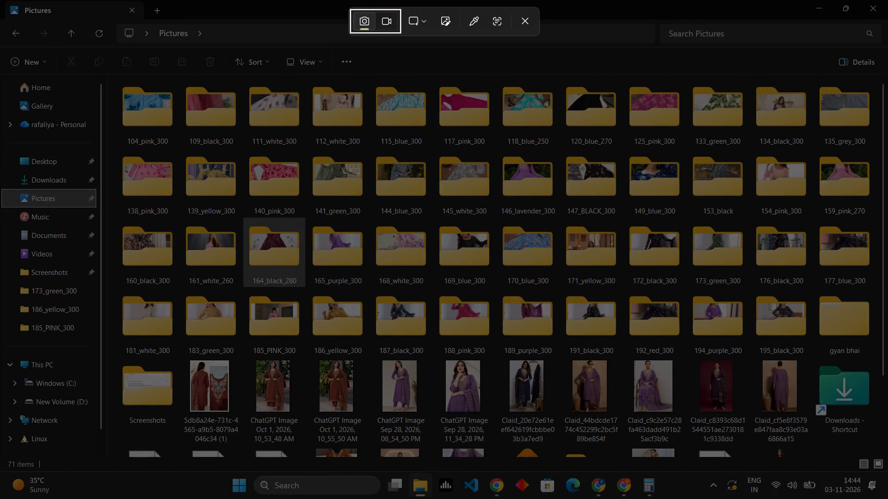
Capture a rectangular screen snip of the Pictures folder grid, from the 104_pink_300 folder down through the first row of image thumbnails.
left_click_drag(99, 72, 833, 418)
scroll(716, 384, "right", 1)
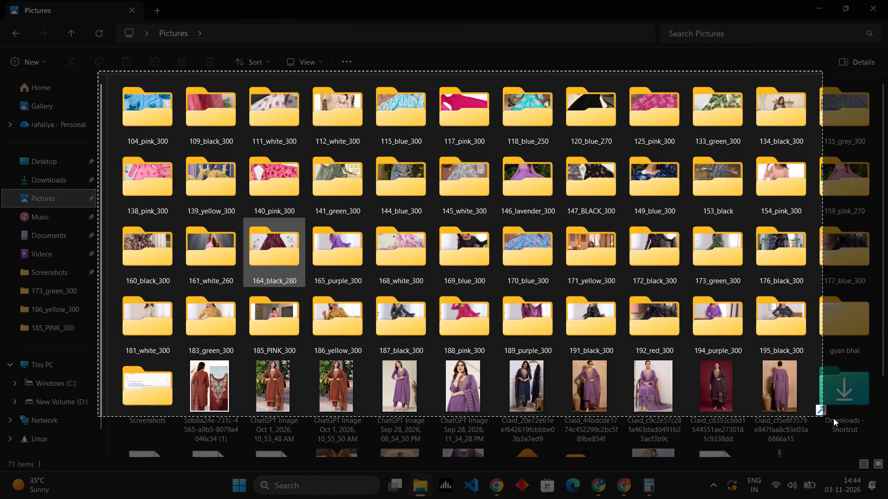
left_click_drag(833, 418, 860, 426)
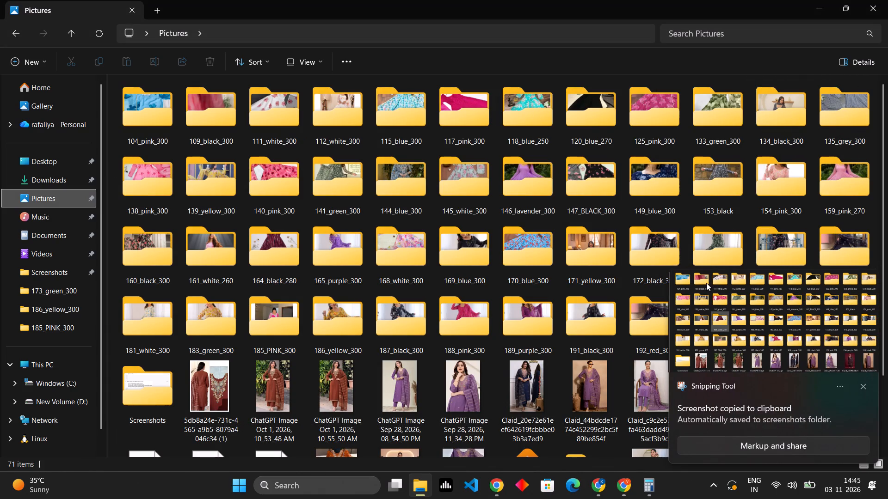
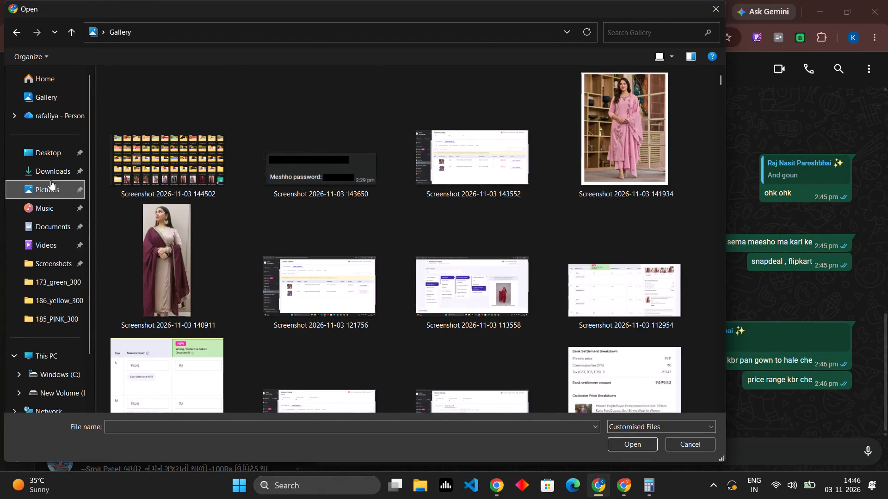
Browse the product folders and kurta images in the Pictures folder for a file to share in the chat.
scroll(394, 240, "down", 5)
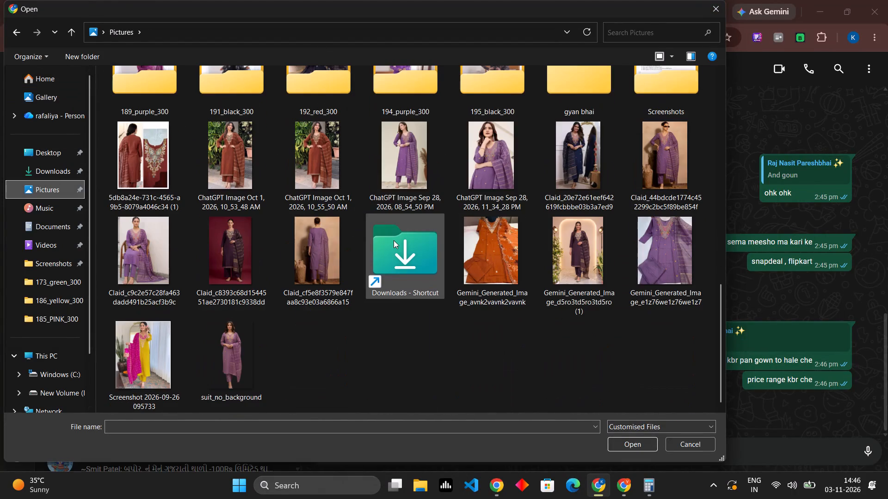
scroll(394, 240, "up", 1)
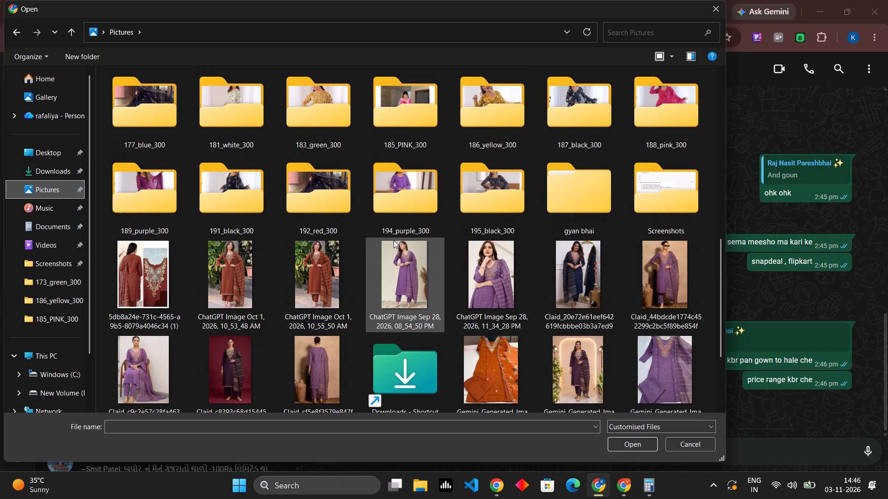
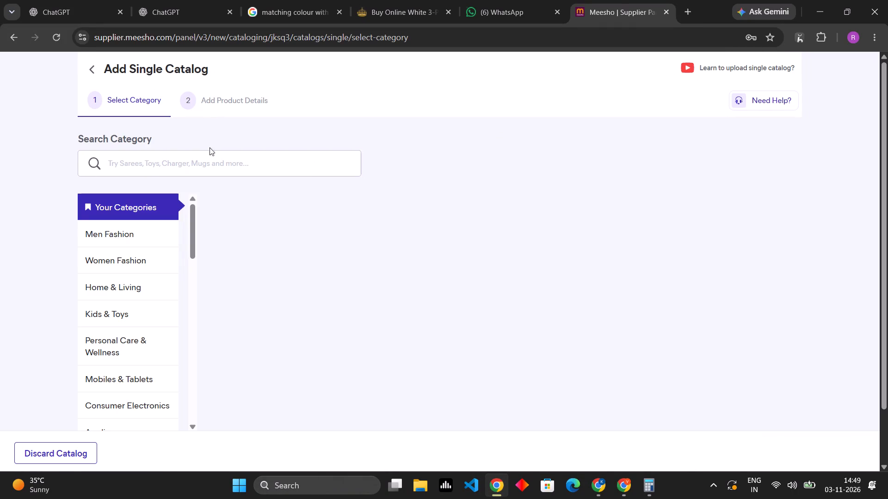
Choose the category Women Fashion / Ethnic Wear / Kurtis, Sets & Fabrics / Kurti With Dupatta & Bottomwear for the new catalog.
left_click(137, 254)
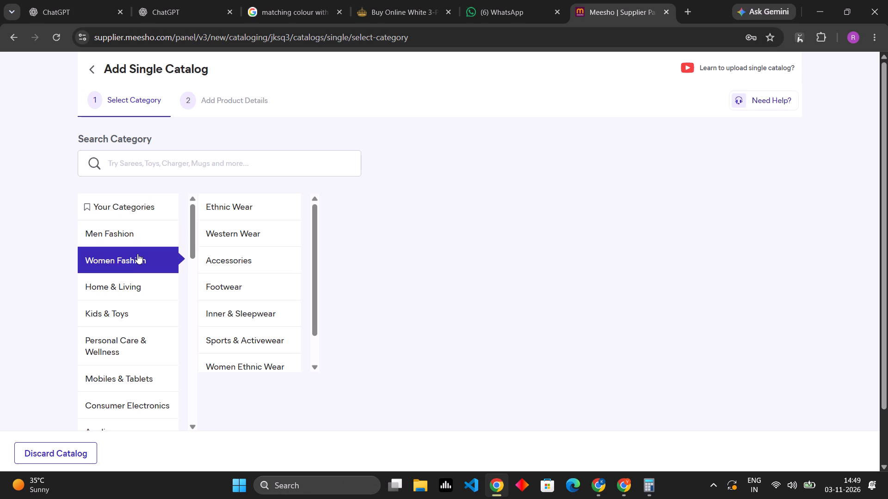
left_click(270, 225)
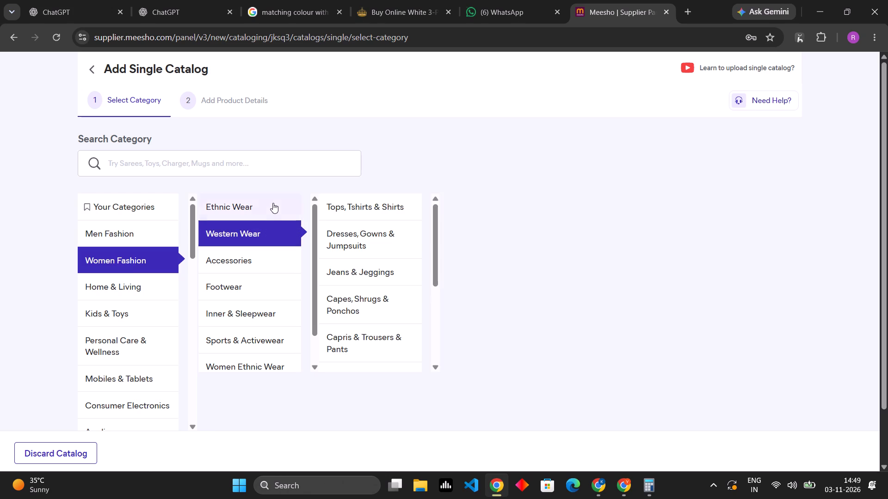
left_click(273, 202)
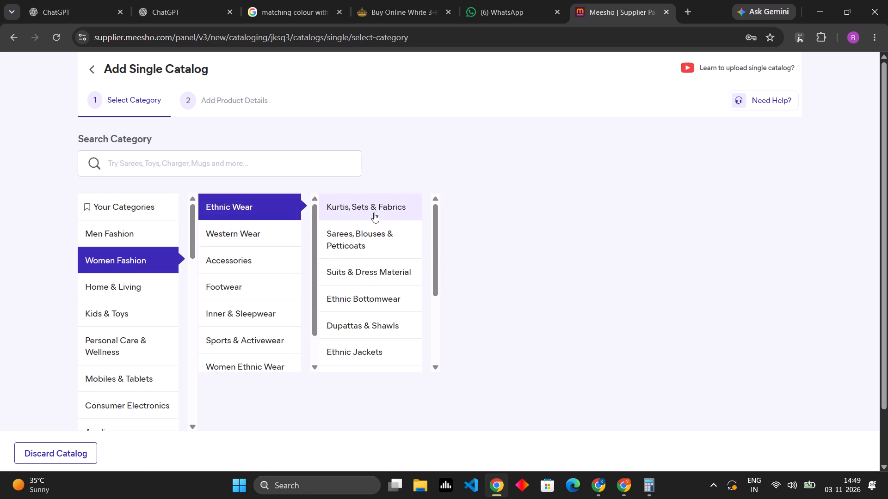
left_click(374, 213)
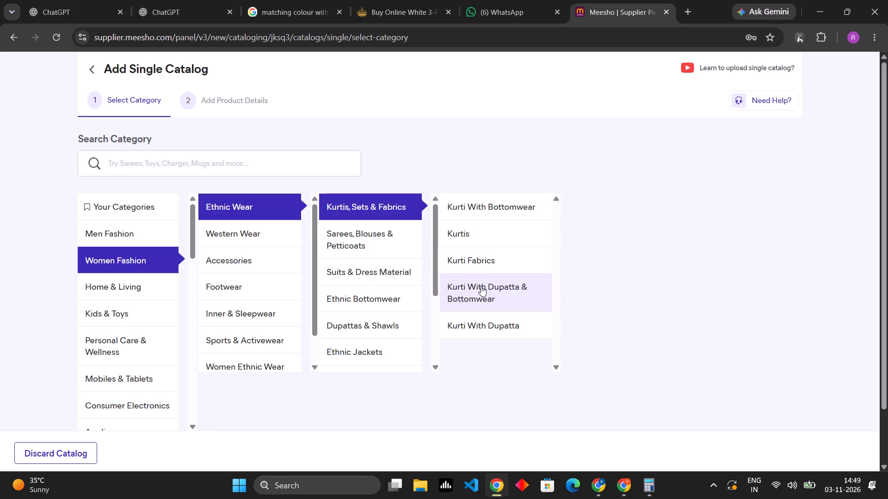
left_click(481, 286)
Add the purple kurta neckline close-up from Downloads, WhatsApp Image 2026-10-30 at 11.58.27 AM, as the product's front image and continue to the product details.
scroll(481, 286, "down", 1)
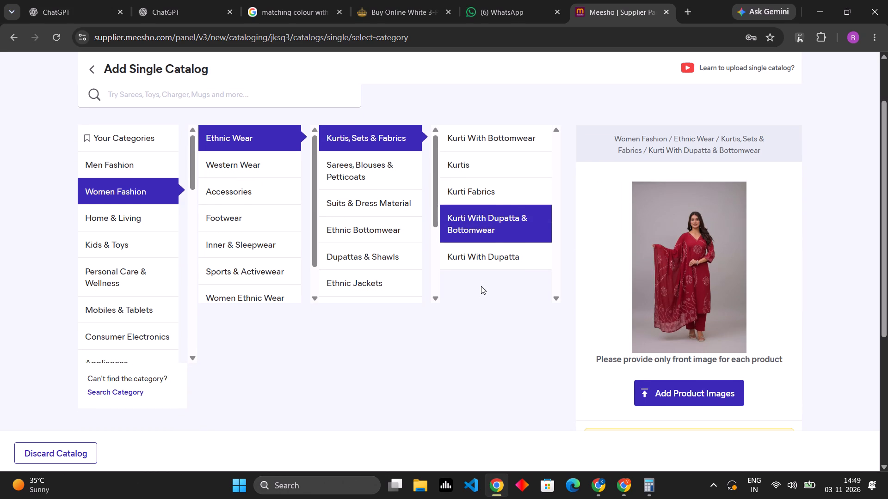
left_click(646, 395)
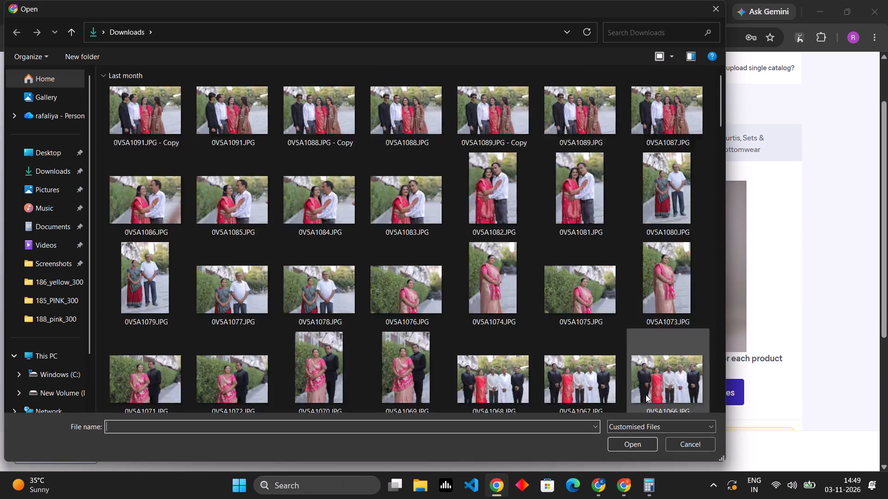
scroll(257, 217, "down", 1)
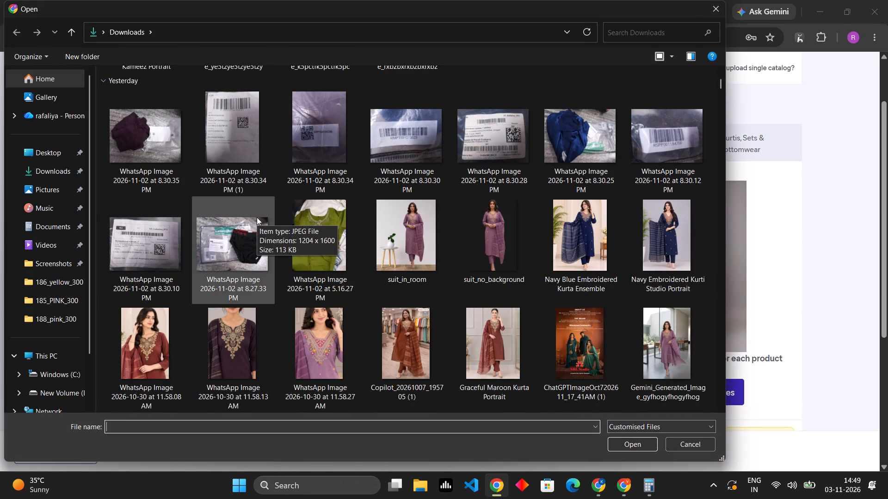
left_click(314, 145)
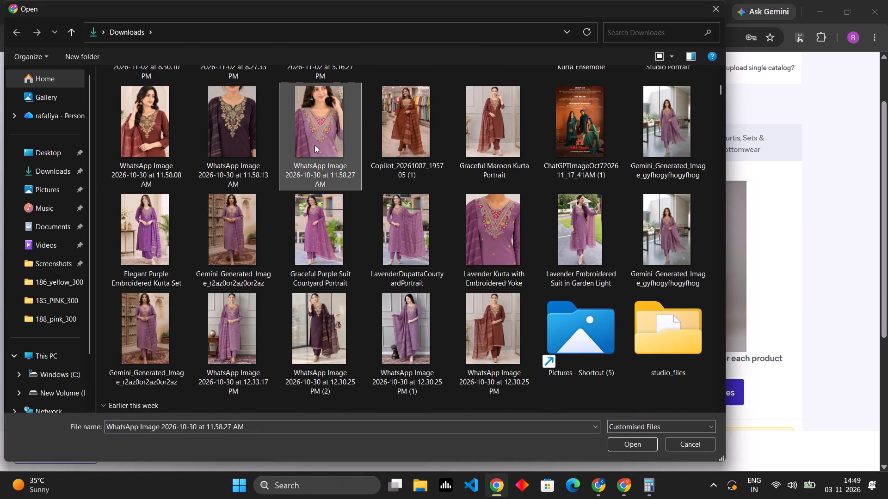
key("Return")
left_click(630, 416)
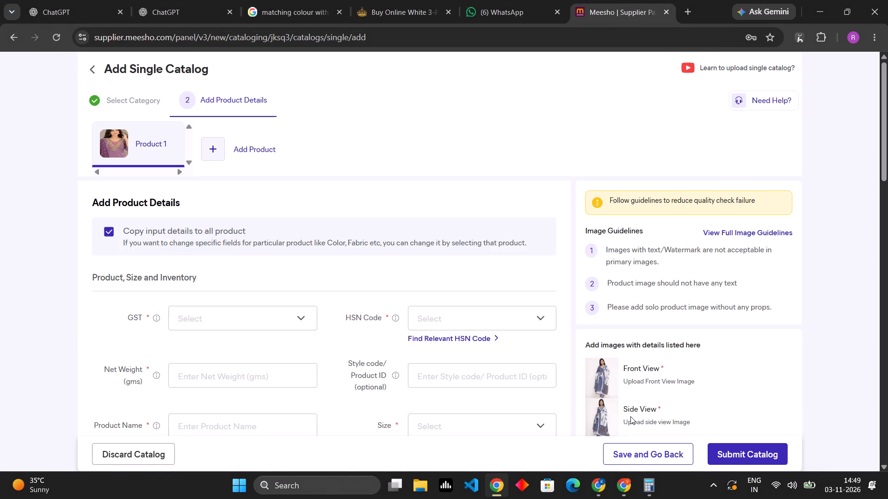
Open the product's Size options and browse the top and bottom size combinations.
scroll(583, 337, "down", 2)
scroll(533, 360, "down", 1)
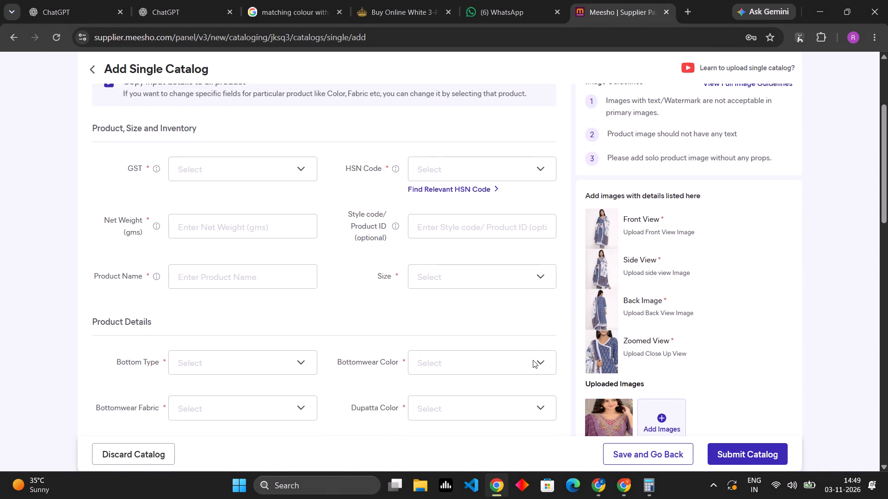
left_click(543, 270)
scroll(482, 301, "down", 1)
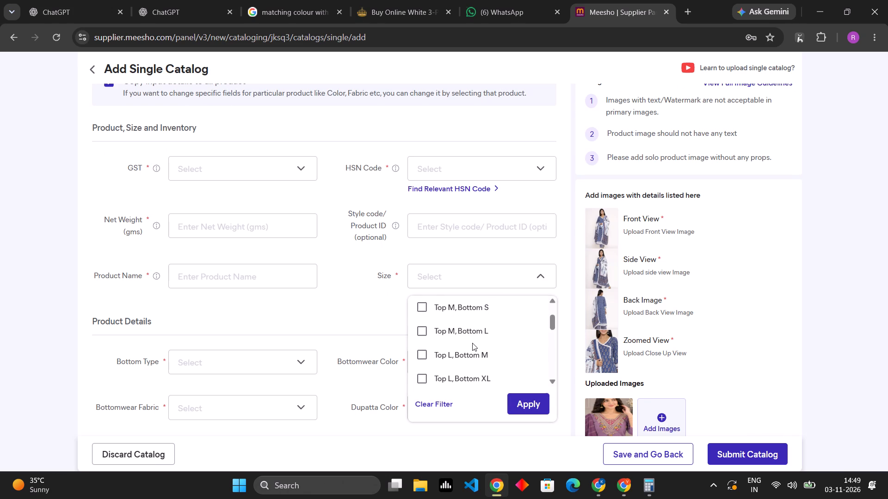
Select the sizes S, M, L, XL and XXL for the product and apply the selection.
scroll(472, 343, "down", 2)
left_click(508, 299)
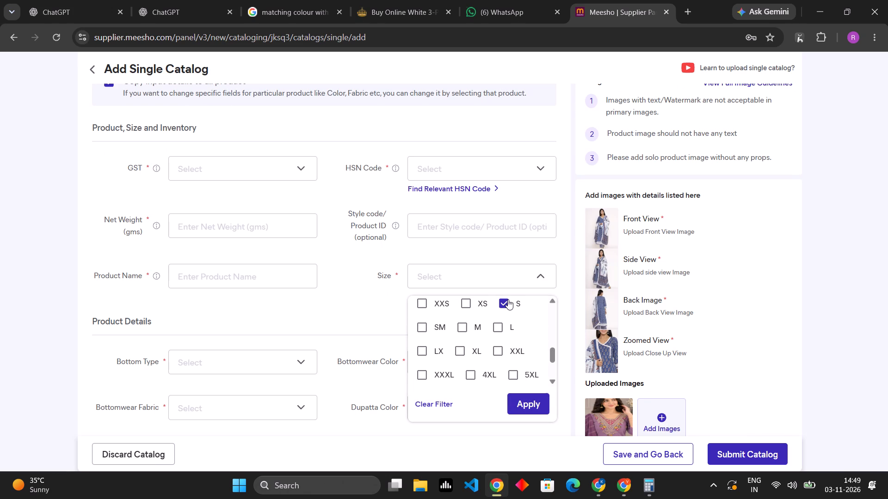
left_click(463, 323)
left_click(500, 324)
left_click(463, 353)
left_click(497, 349)
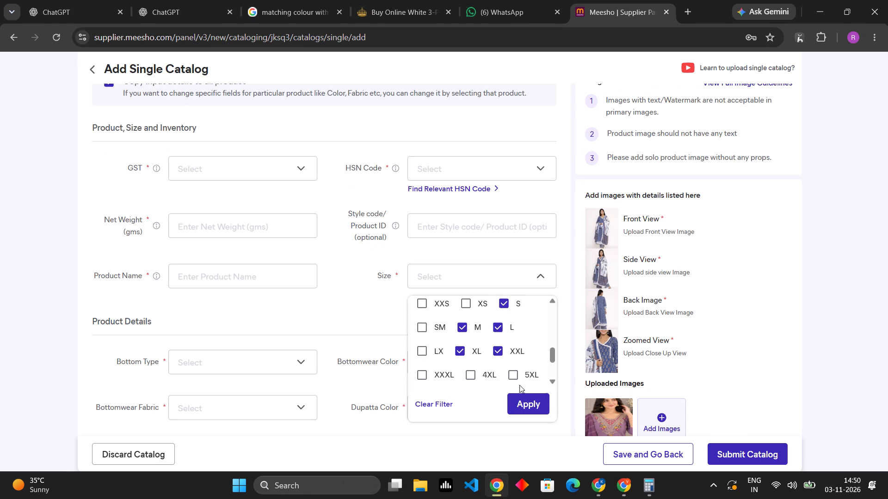
left_click(525, 401)
left_click(534, 401)
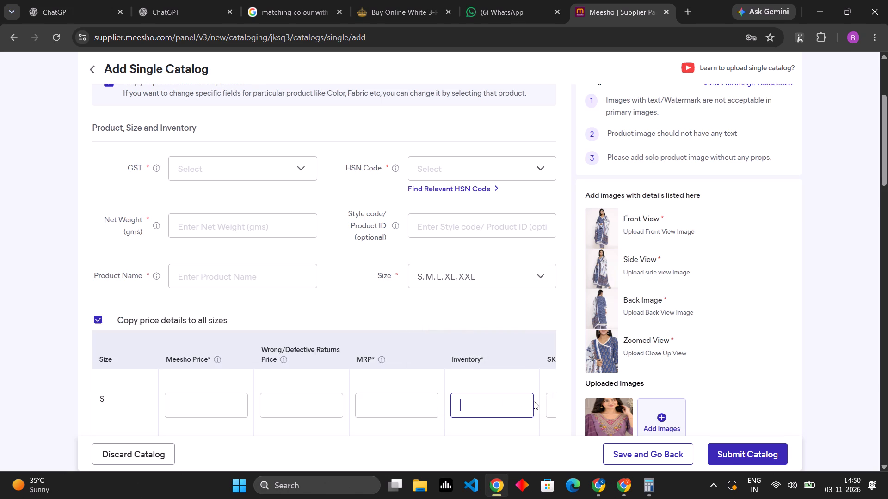
left_click(556, 309)
Set the Meesho price to 515 and the wrong/defective returns price to 3 for all sizes.
scroll(556, 309, "down", 3)
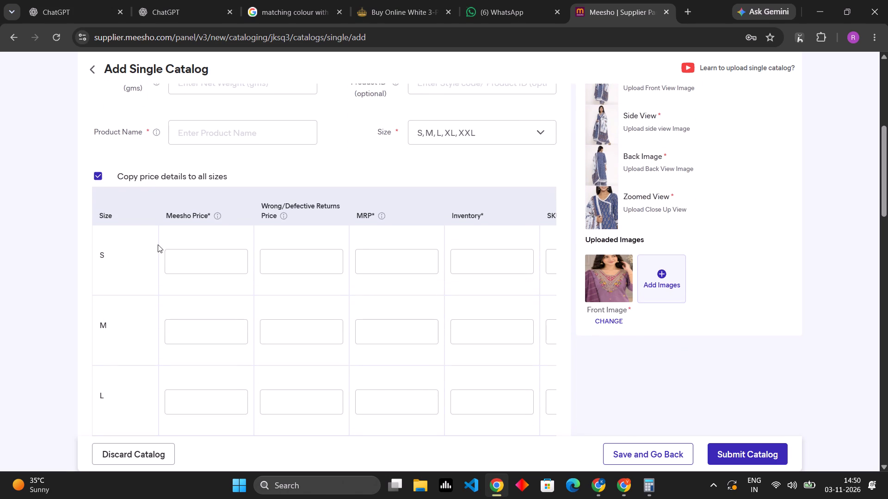
left_click(181, 262)
type("515")
left_click(304, 259)
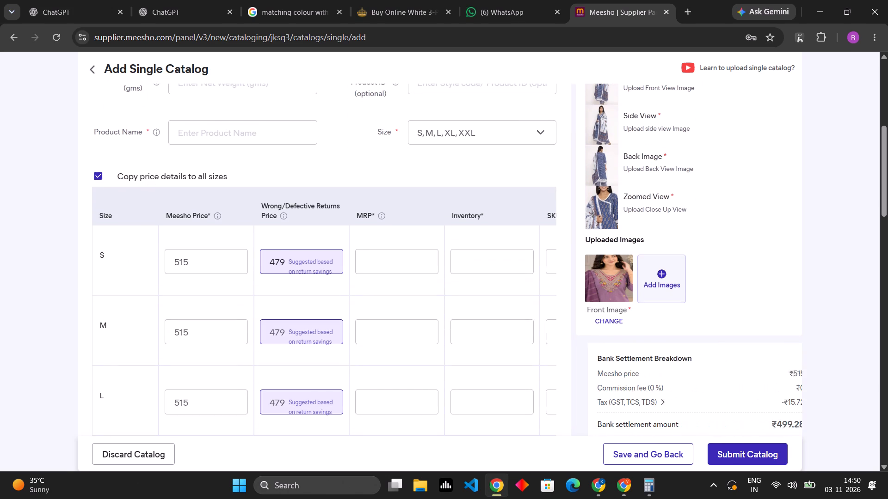
key("BackSpace")
key("BackSpace")
key("BackSpace")
key("BackSpace")
key("2")
key("BackSpace")
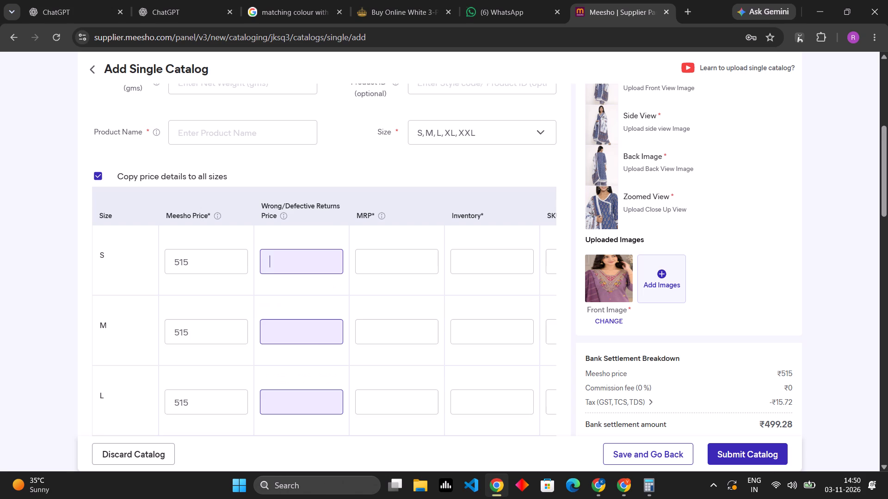
key("3")
left_click(578, 226)
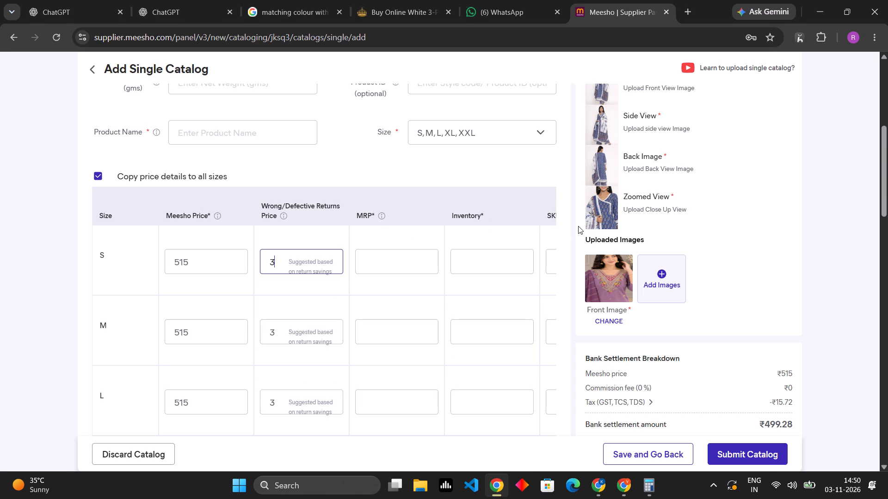
Add three images from Downloads: Gemini_Generated_Image_r2az0or2az0or2az, Lavender Embroidered Kurta Set Showcase and the 7virpz7virpz7vir back view.
scroll(578, 226, "down", 2)
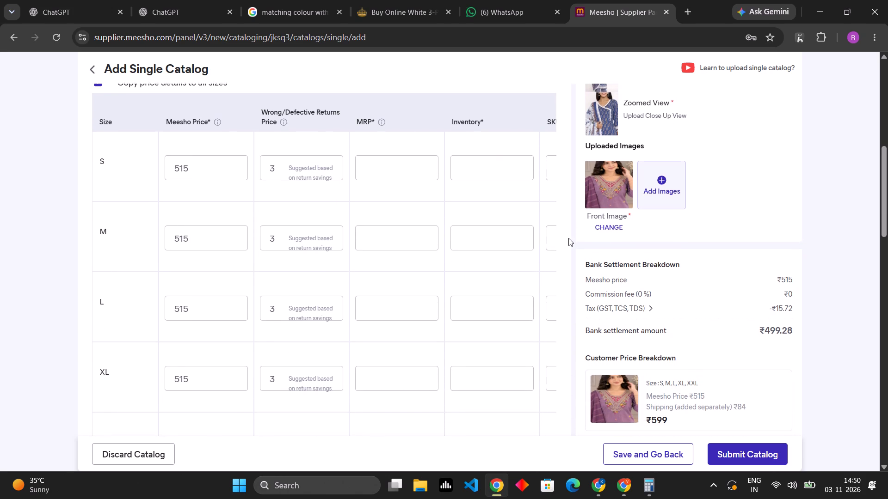
scroll(568, 238, "up", 1)
scroll(568, 238, "left", 3)
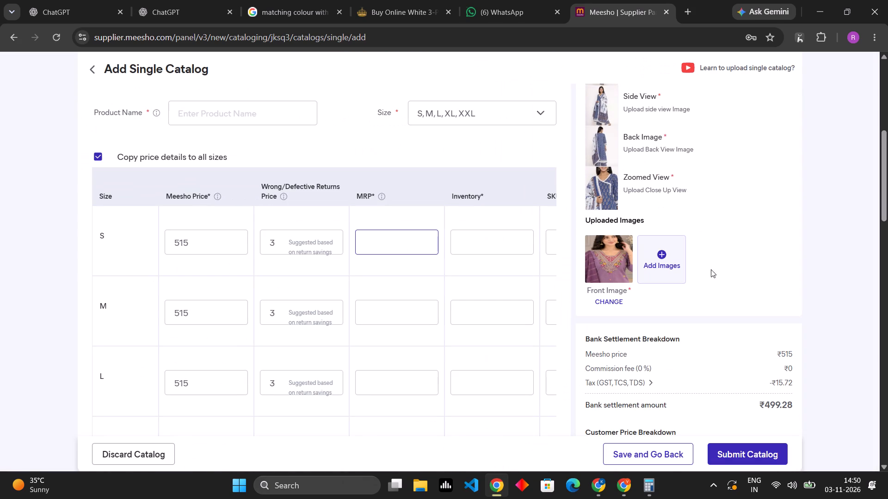
left_click(671, 252)
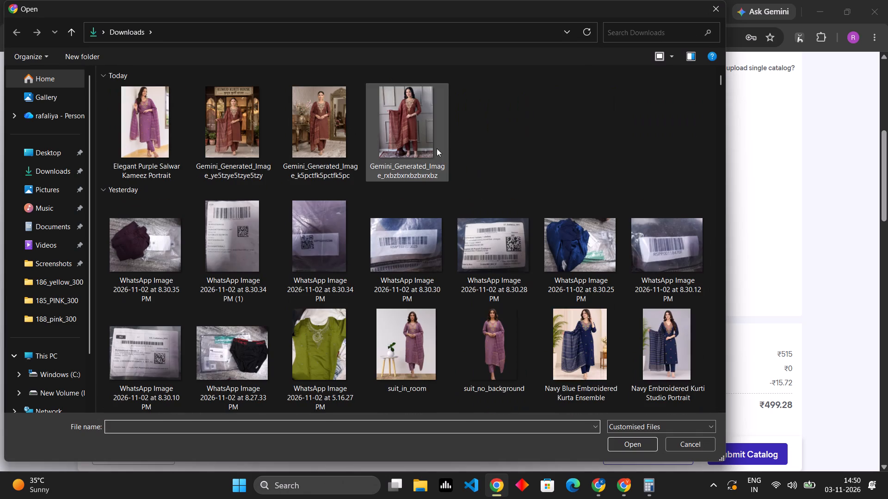
scroll(473, 173, "down", 2)
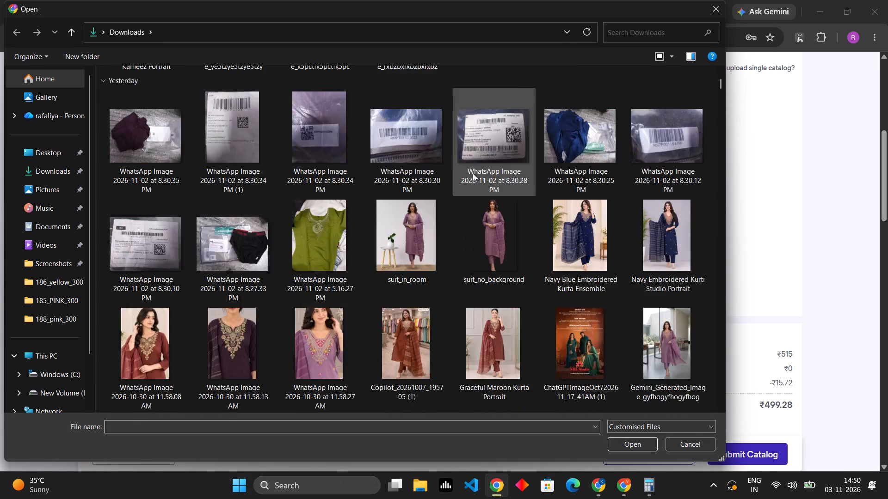
scroll(473, 173, "down", 1)
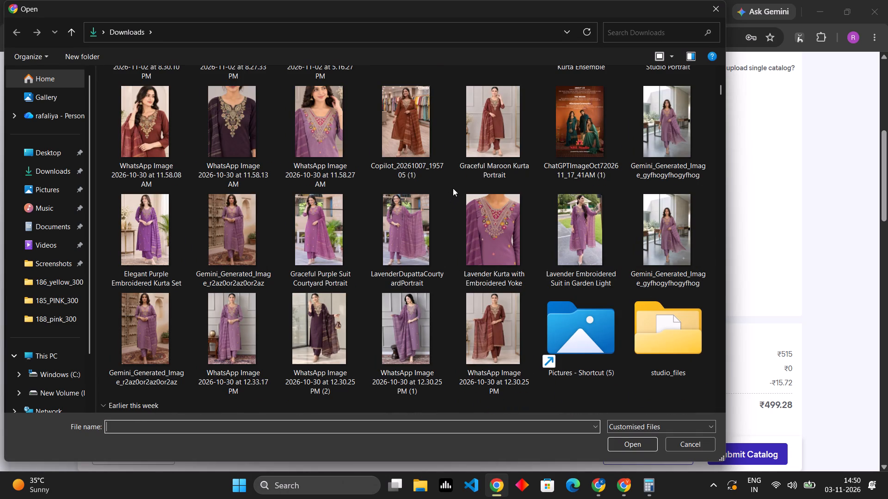
left_click(228, 210)
scroll(228, 210, "down", 2)
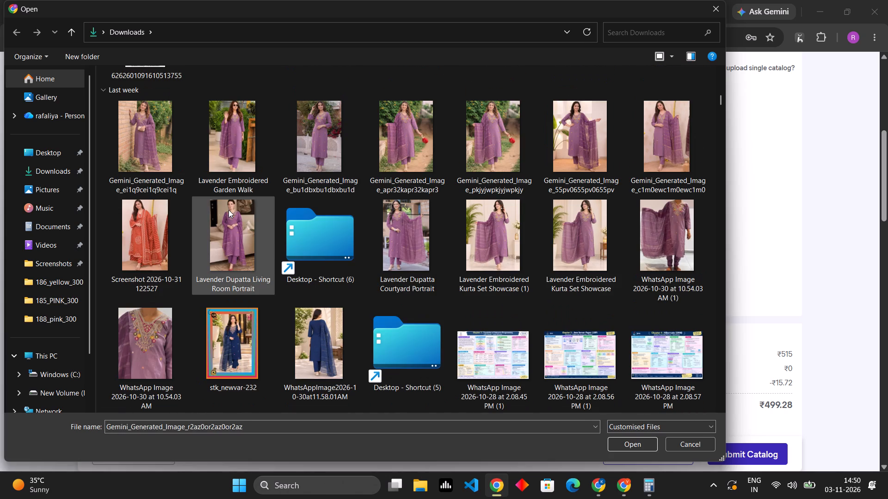
scroll(228, 210, "down", 1)
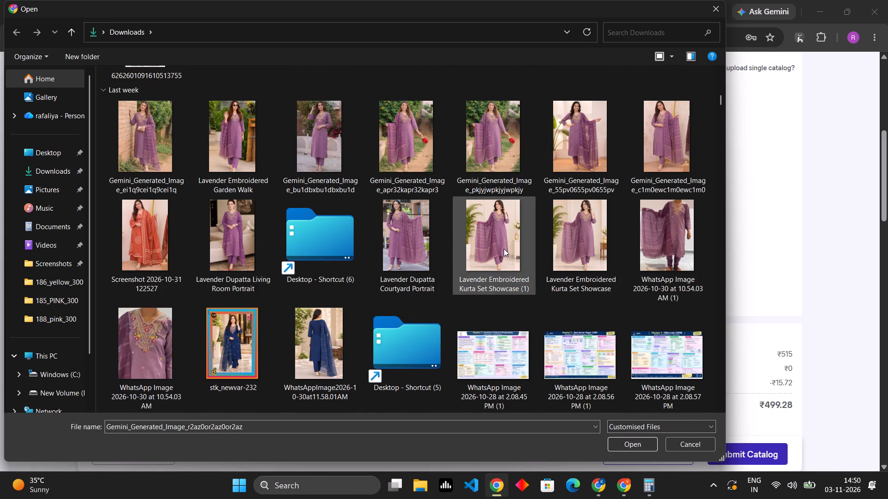
left_click(595, 230, "ctrl+alt")
scroll(595, 230, "down", 2)
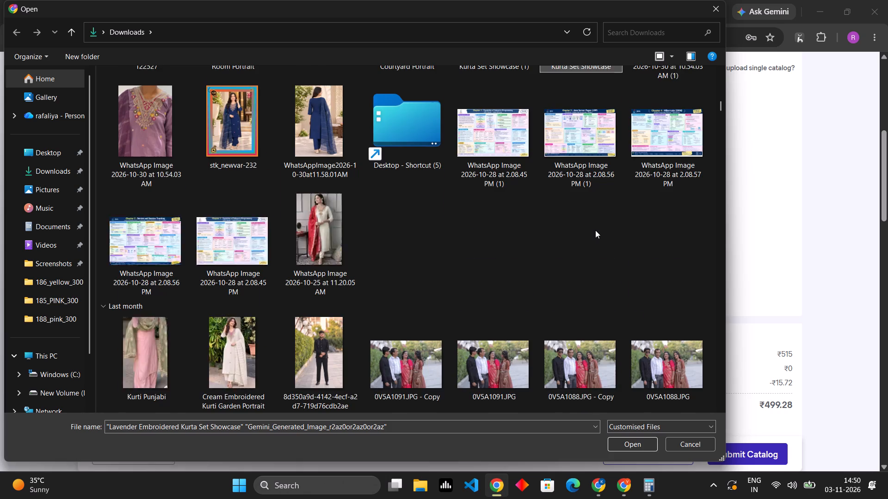
scroll(595, 230, "down", 5)
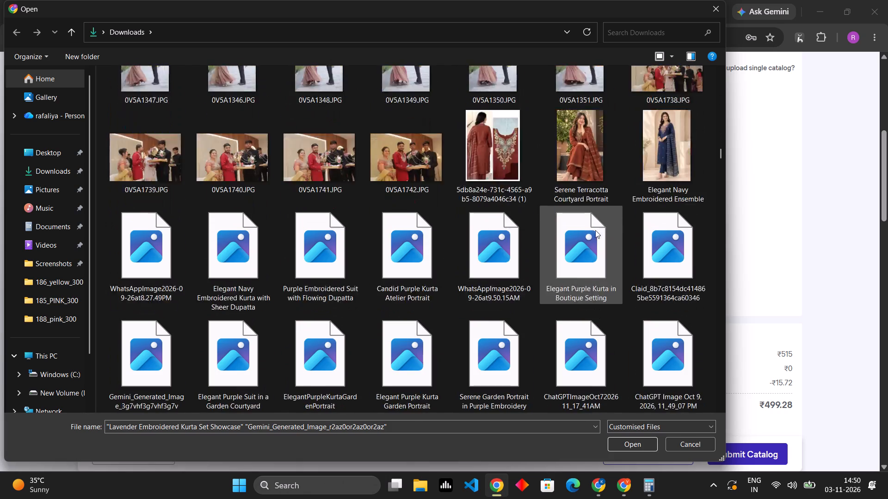
scroll(595, 230, "down", 3)
scroll(595, 230, "right", 1)
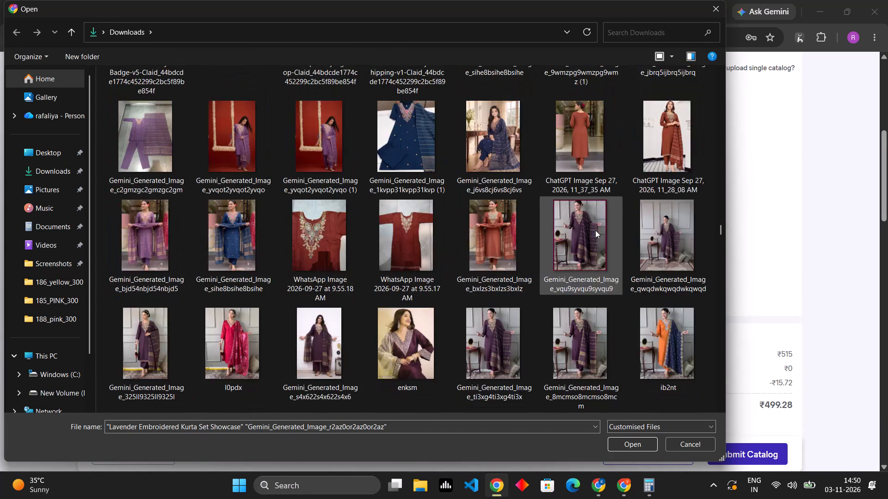
scroll(595, 230, "right", 1)
scroll(595, 230, "down", 1)
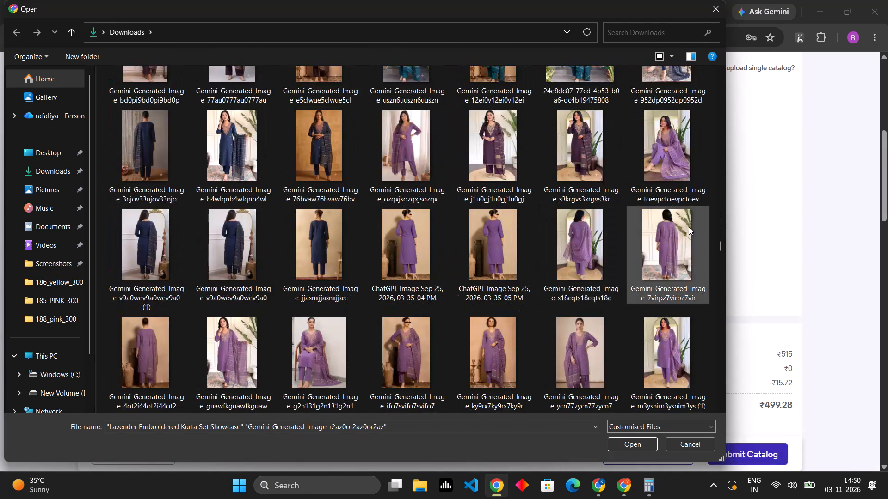
left_click(672, 234, "ctrl+alt")
key("Return")
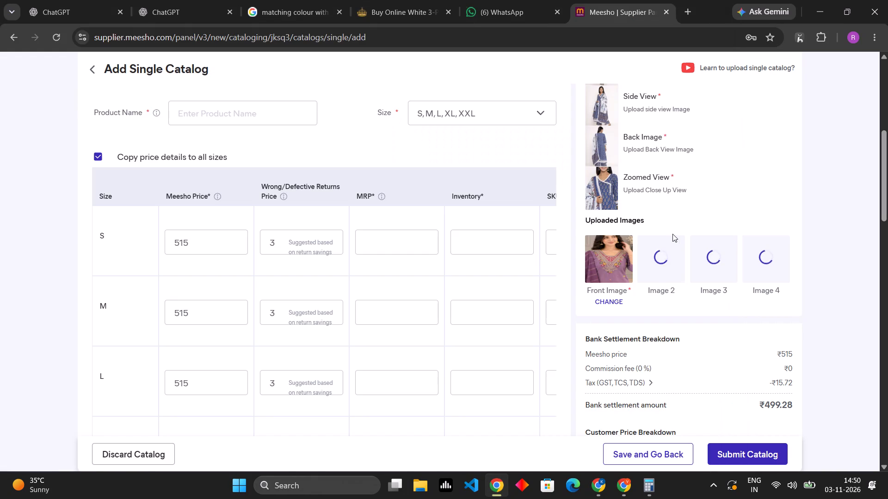
Set the product's GST to 5 and its HSN code to 6211.
scroll(322, 144, "up", 3)
left_click(285, 182)
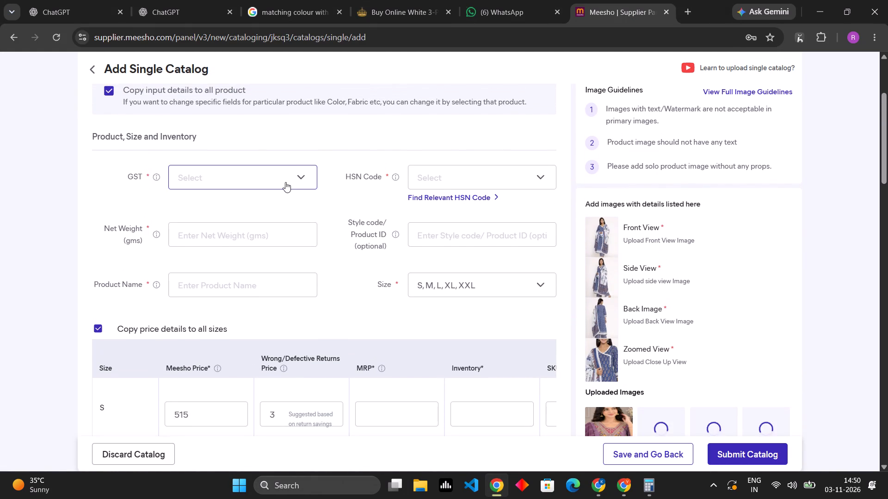
left_click_drag(261, 218, 259, 223)
left_click(259, 223)
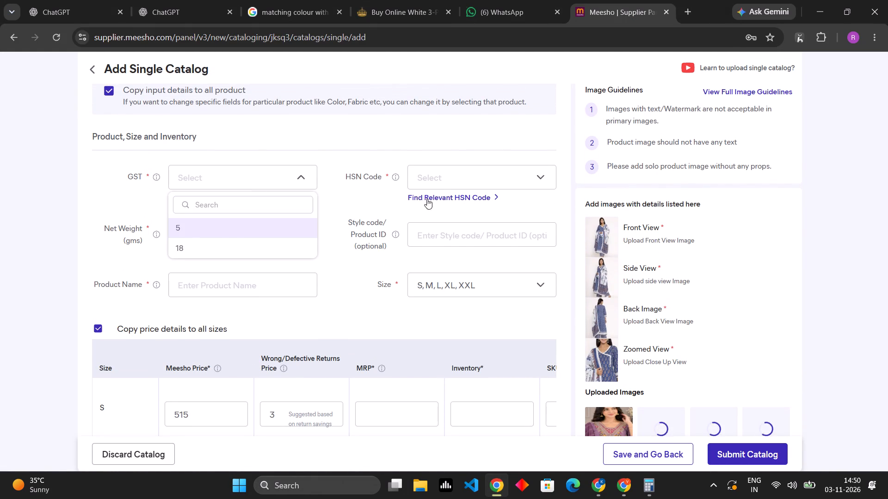
left_click(480, 178)
left_click(448, 222)
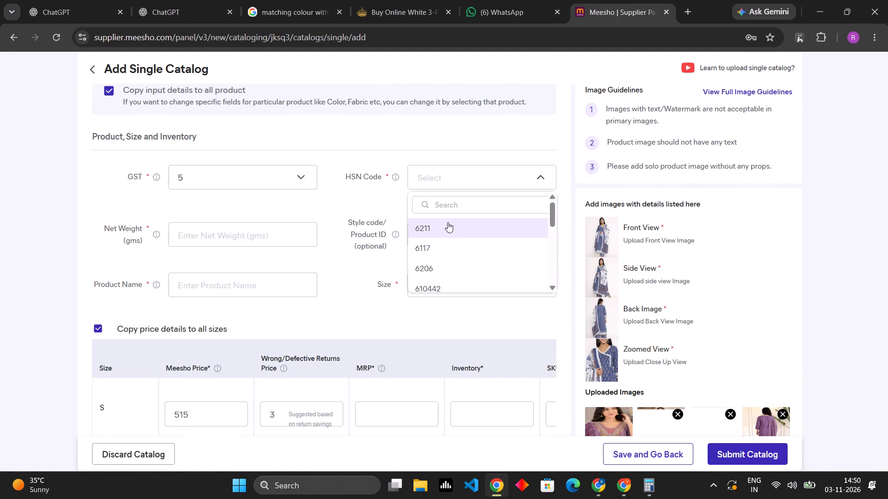
scroll(326, 217, "down", 2)
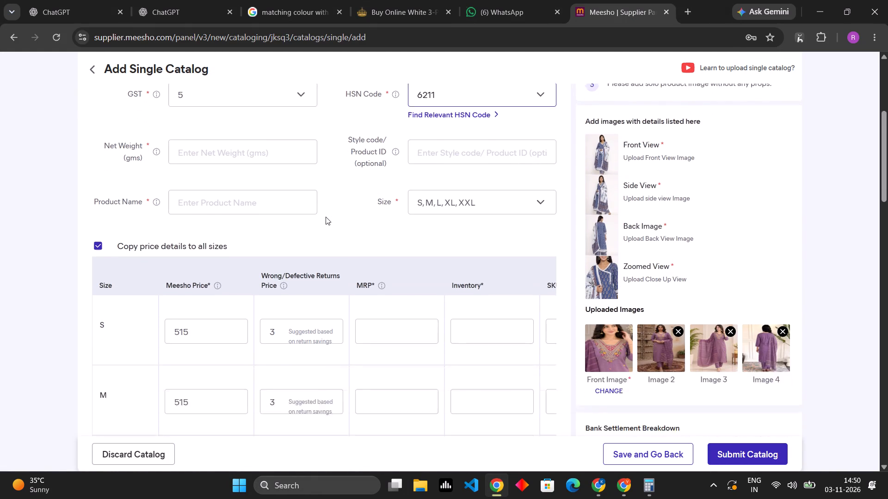
Examine the four uploaded images of the purple kurta set up close, from the front image to the back view.
scroll(326, 217, "down", 3)
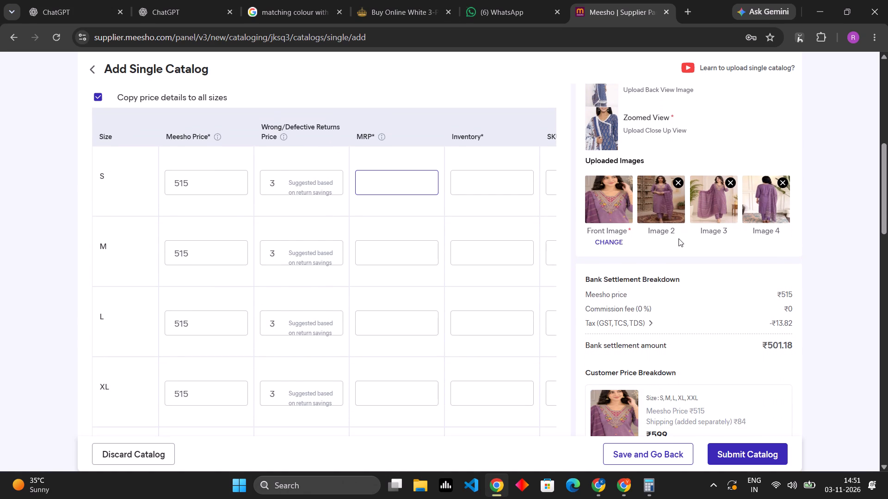
scroll(678, 238, "left", 3)
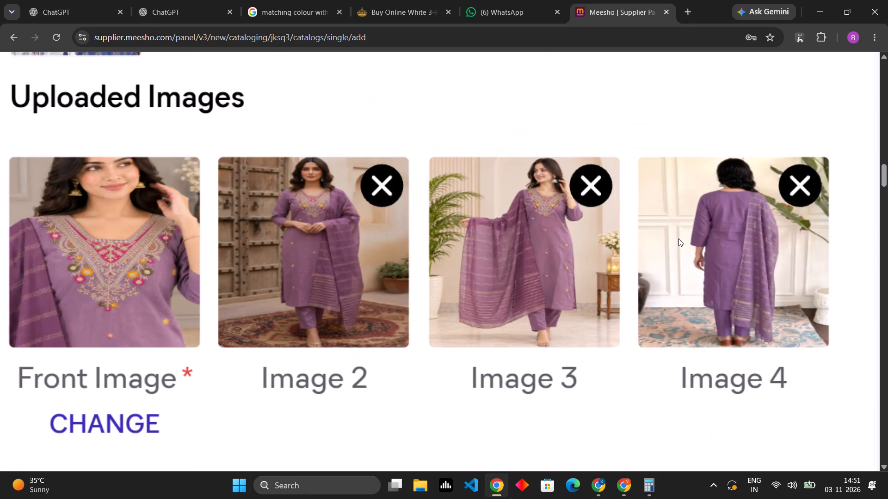
scroll(678, 238, "right", 2)
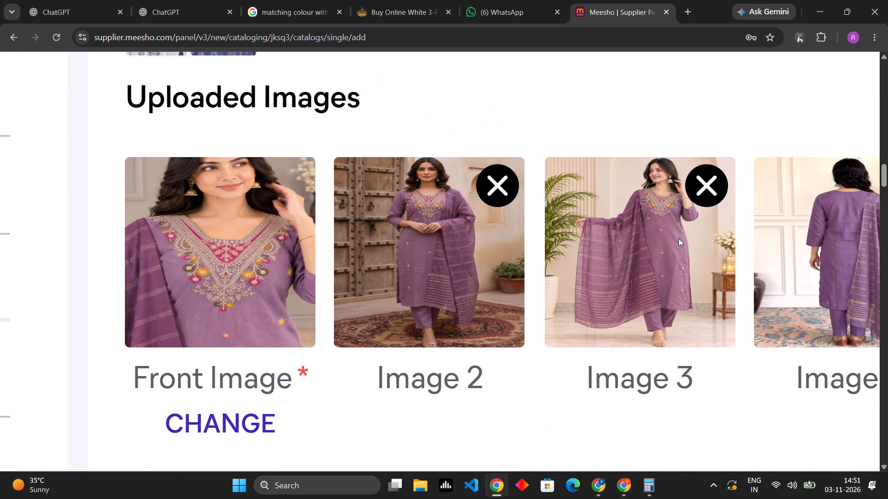
scroll(678, 238, "left", 1)
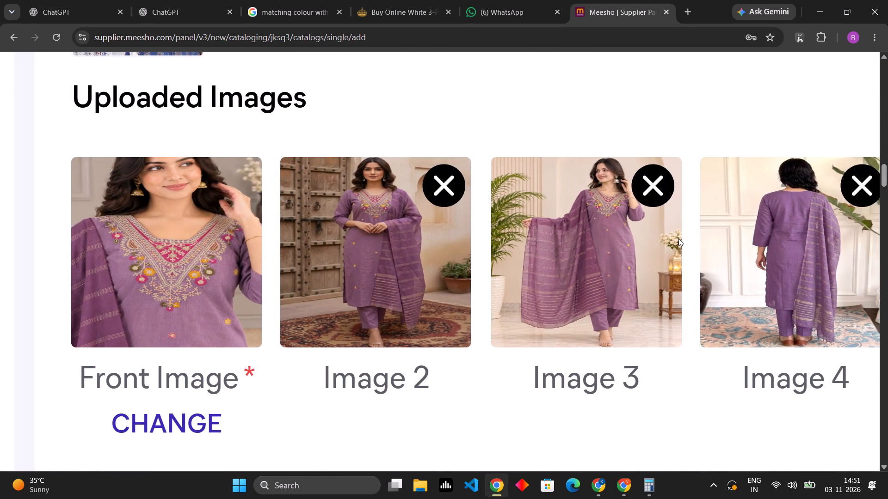
scroll(678, 238, "left", 1)
scroll(678, 238, "right", 1)
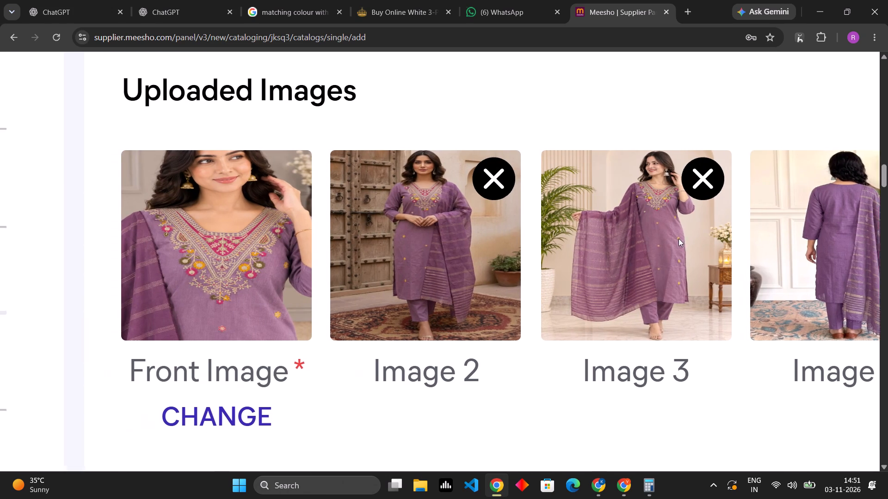
scroll(678, 238, "right", 1)
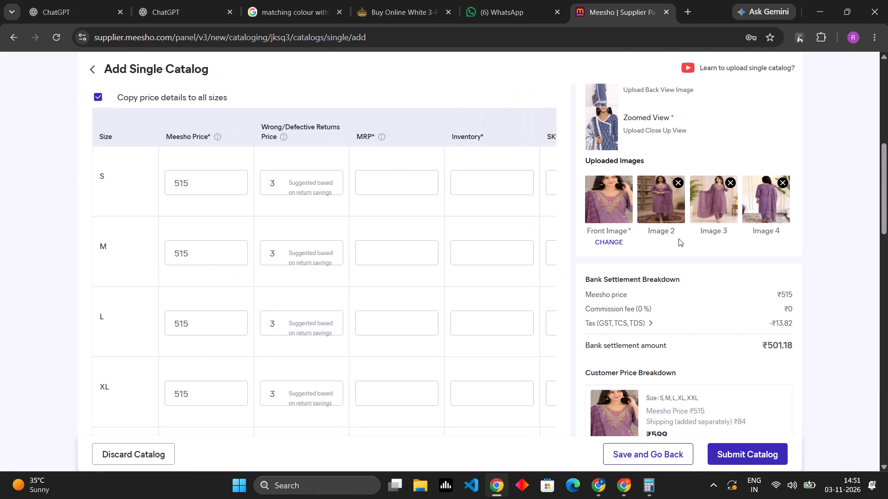
Review the catalog form from the GST and HSN fields through the size price table to the Product Details section.
scroll(576, 308, "down", 7)
scroll(576, 308, "up", 3)
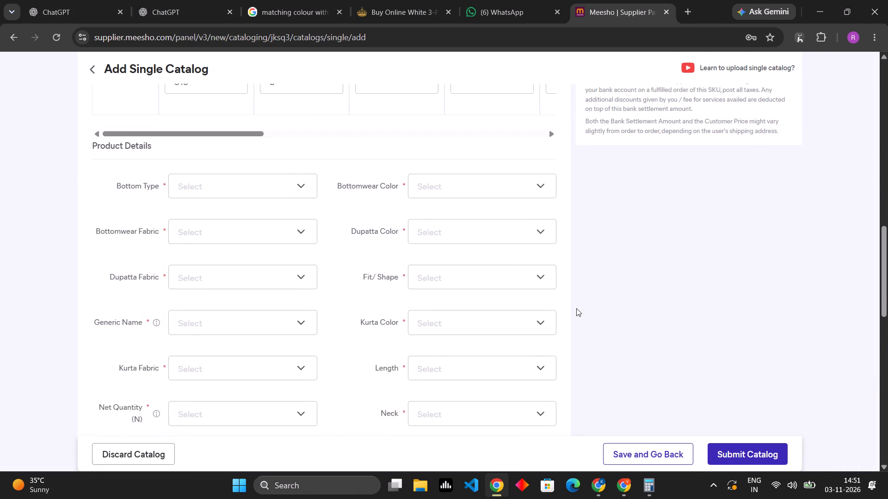
scroll(576, 308, "down", 7)
scroll(576, 308, "up", 9)
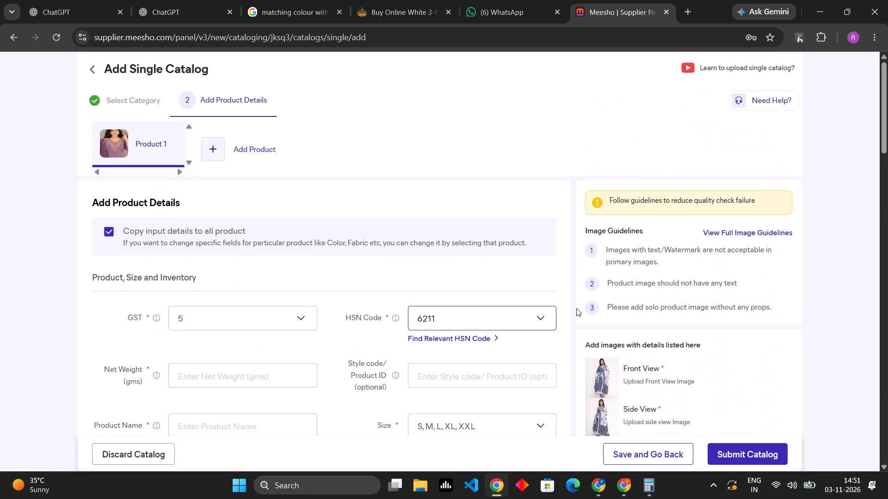
scroll(576, 308, "down", 6)
scroll(576, 308, "up", 3)
scroll(576, 308, "down", 1)
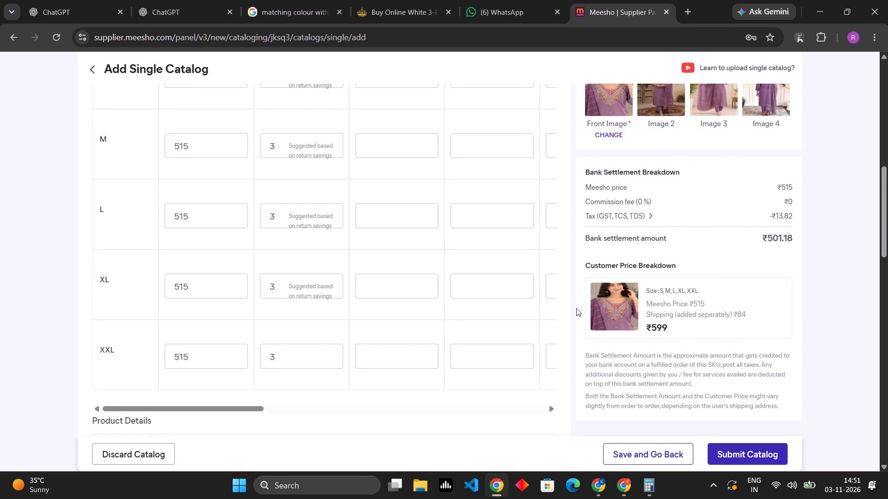